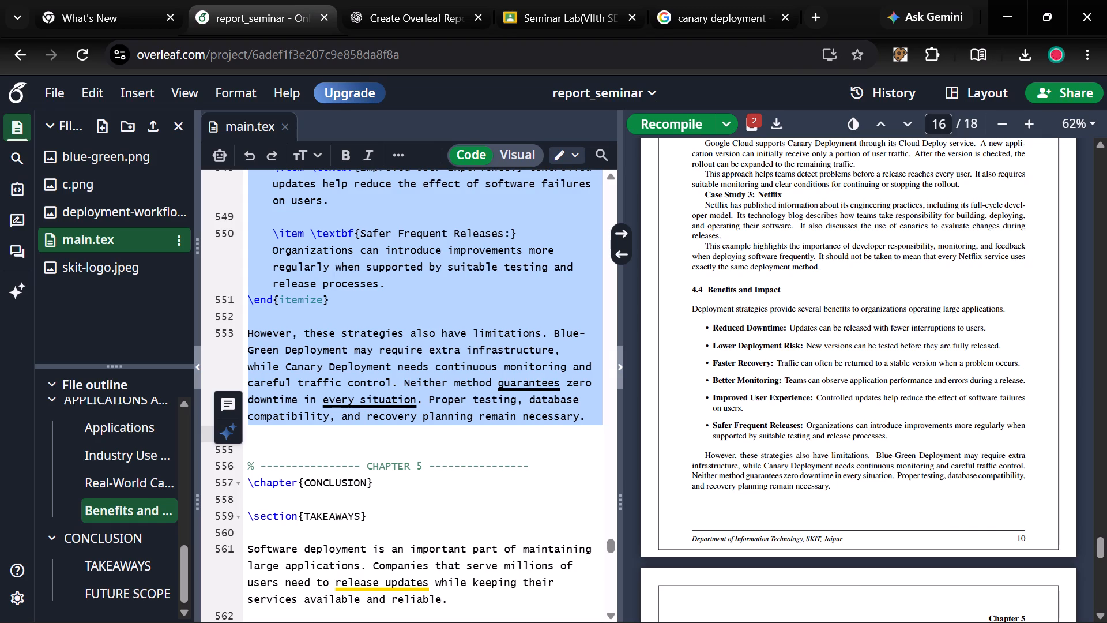
{"action": "key", "text": "ctrl+v"}
{"action": "left_click", "coordinate": [652, 115]}
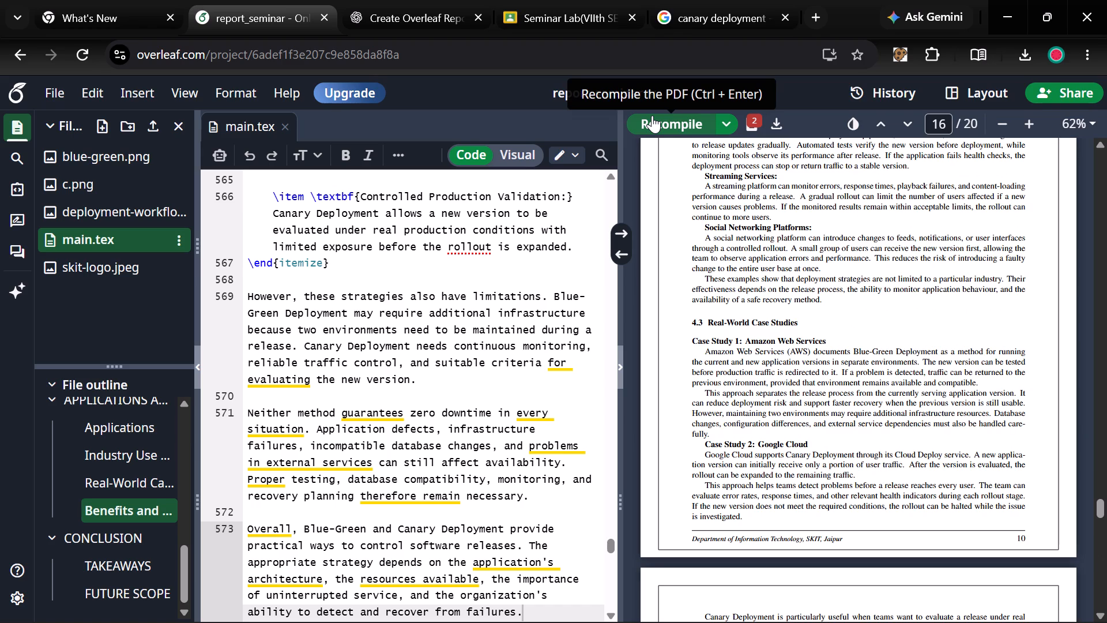
Review the recompiled PDF from the expanded Chapter 4 through the Conclusion and References pages.
{"action": "scroll", "coordinate": [757, 256], "scroll_direction": "up", "scroll_amount": 2}
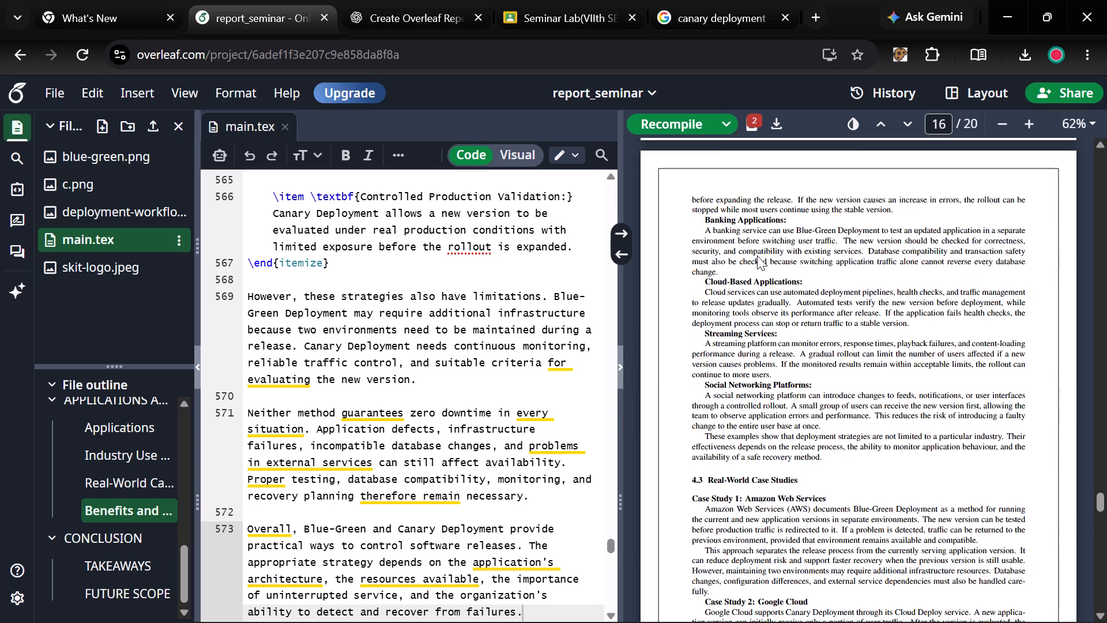
{"action": "scroll", "coordinate": [757, 256], "scroll_direction": "up", "scroll_amount": 3}
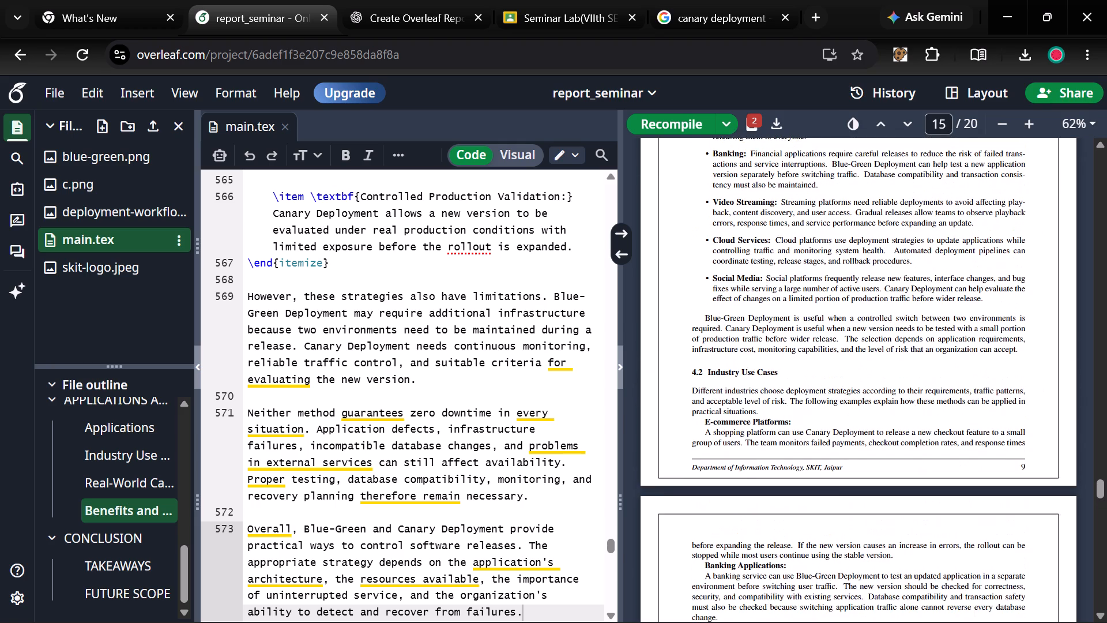
{"action": "scroll", "coordinate": [757, 256], "scroll_direction": "up", "scroll_amount": 2}
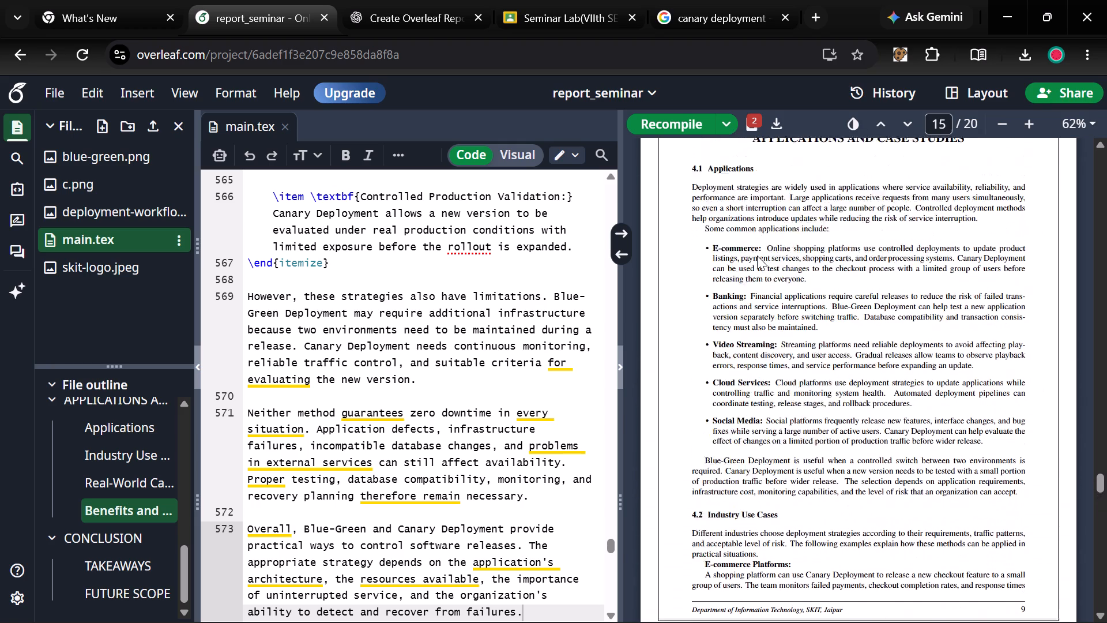
{"action": "scroll", "coordinate": [757, 256], "scroll_direction": "up", "scroll_amount": 1}
{"action": "scroll", "coordinate": [757, 256], "scroll_direction": "down", "scroll_amount": 3}
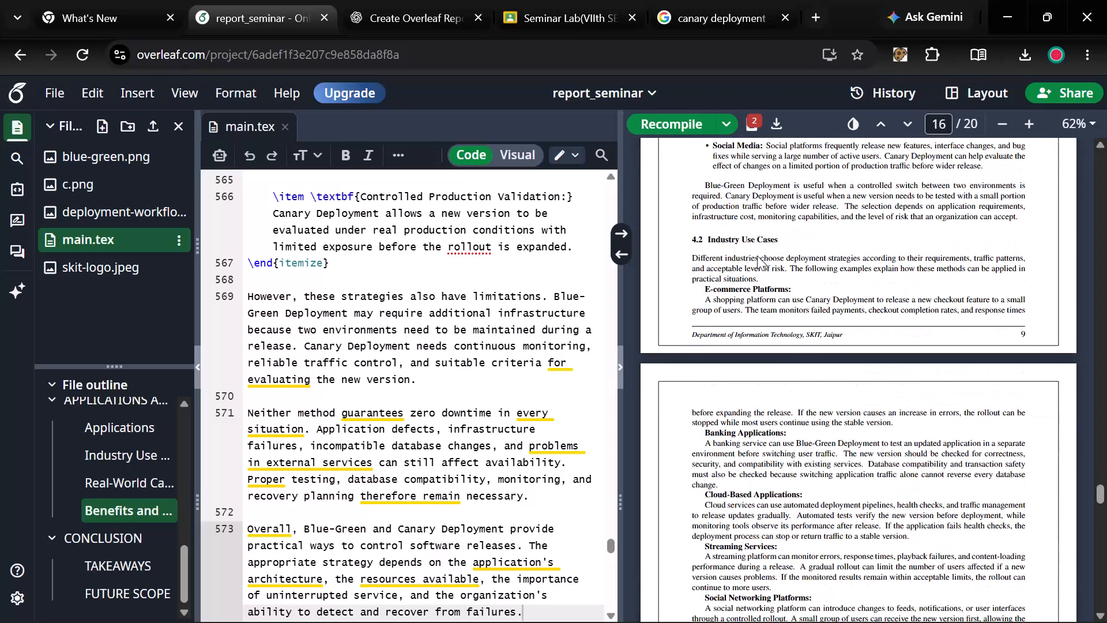
{"action": "scroll", "coordinate": [757, 256], "scroll_direction": "down", "scroll_amount": 3}
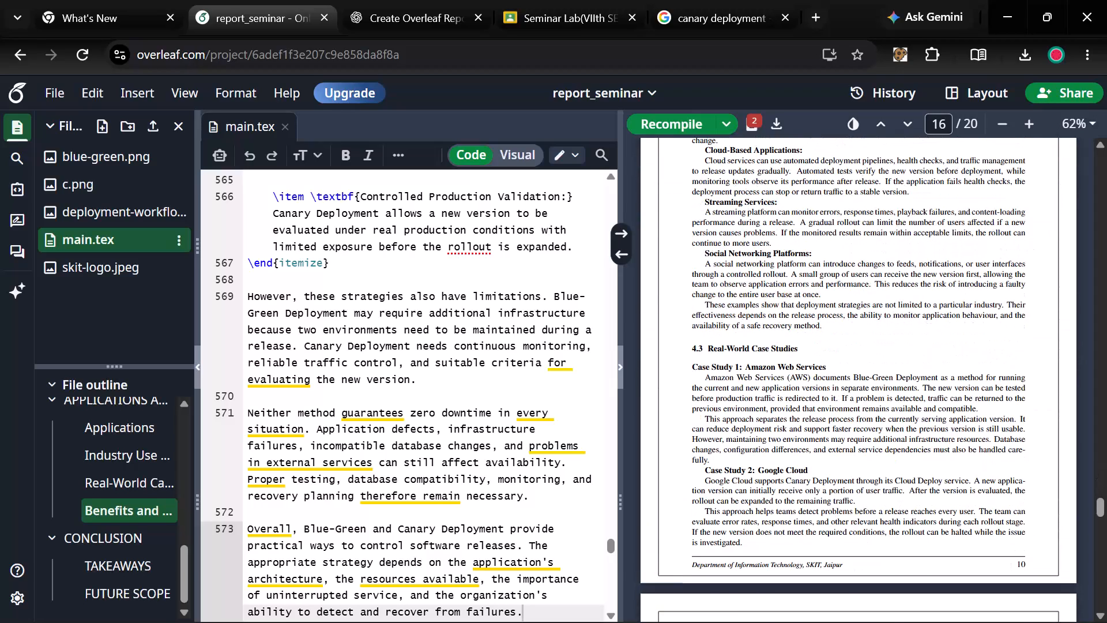
{"action": "scroll", "coordinate": [757, 256], "scroll_direction": "down", "scroll_amount": 1}
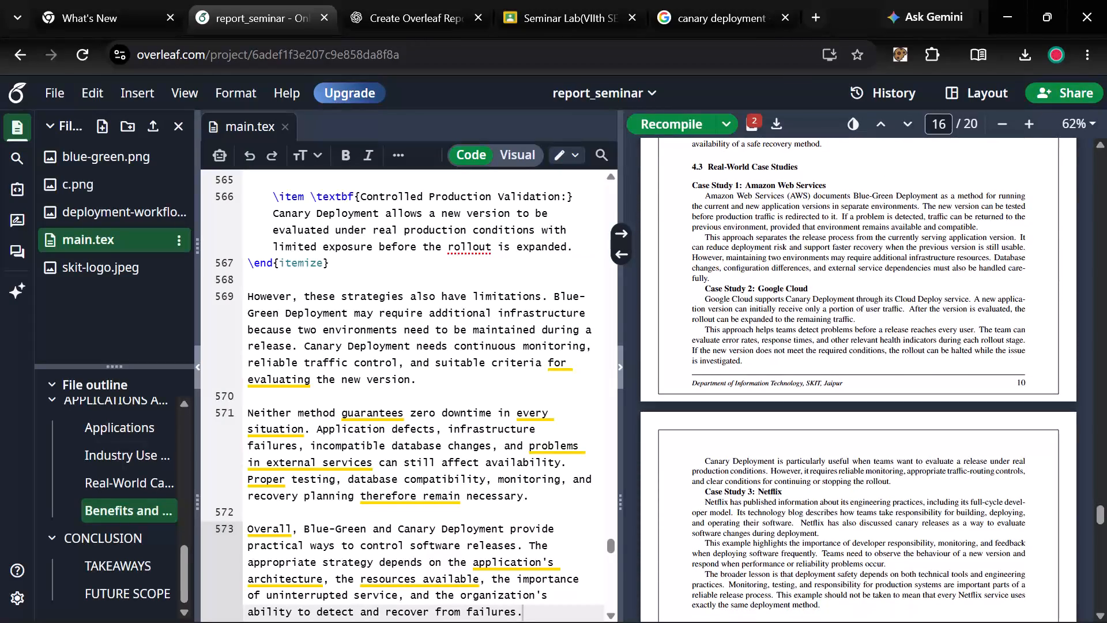
{"action": "scroll", "coordinate": [757, 256], "scroll_direction": "down", "scroll_amount": 2}
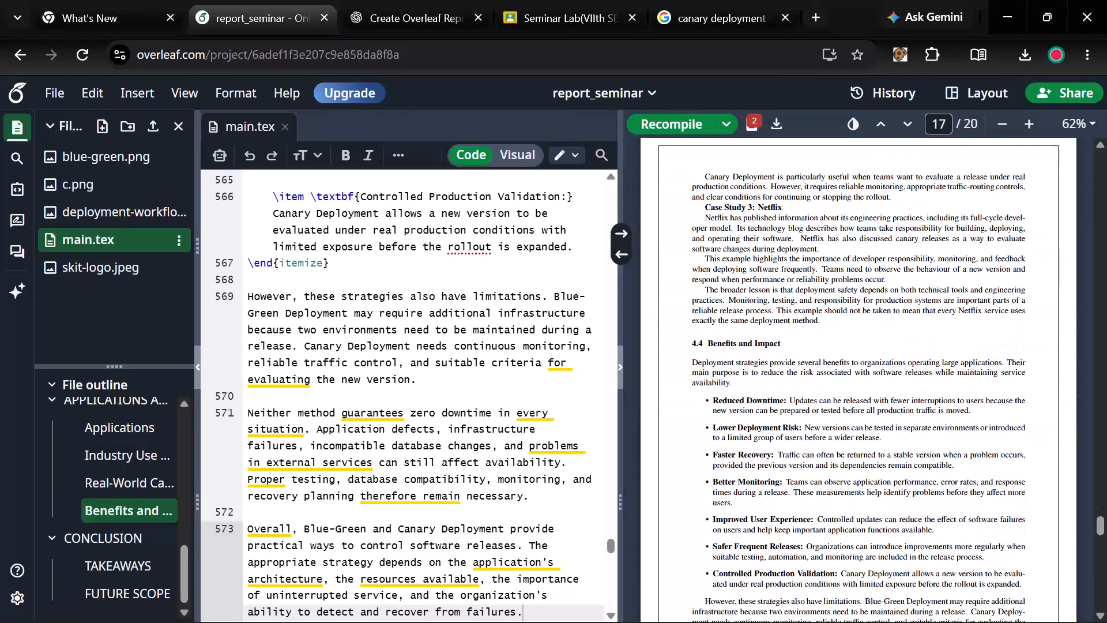
{"action": "scroll", "coordinate": [757, 256], "scroll_direction": "down", "scroll_amount": 2}
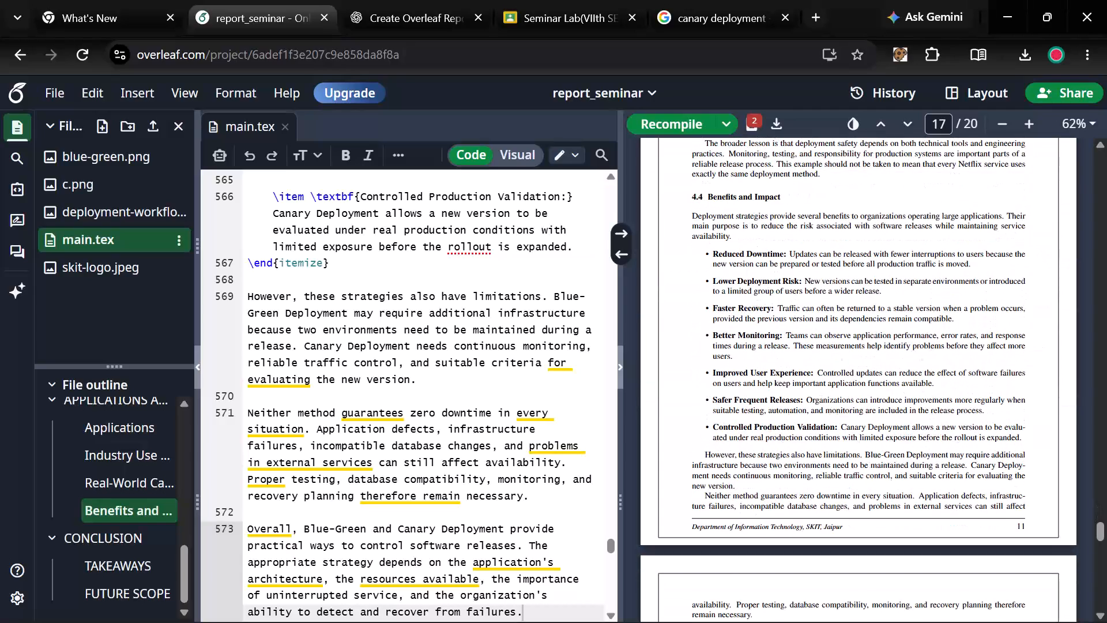
{"action": "scroll", "coordinate": [757, 256], "scroll_direction": "down", "scroll_amount": 6}
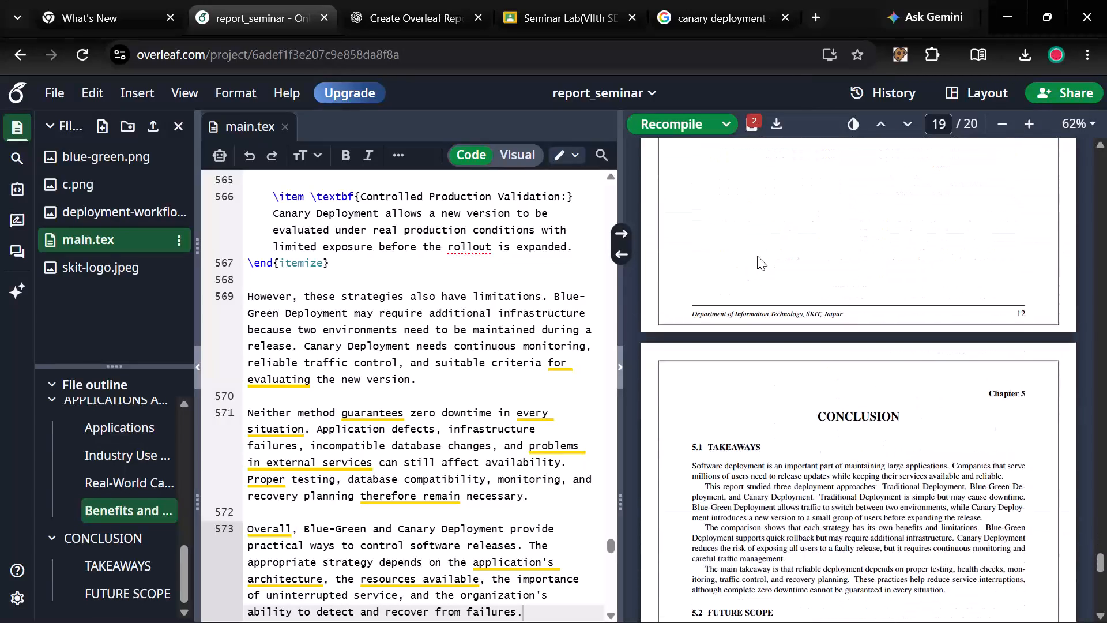
{"action": "scroll", "coordinate": [757, 256], "scroll_direction": "down", "scroll_amount": 1}
{"action": "scroll", "coordinate": [757, 256], "scroll_direction": "up", "scroll_amount": 4}
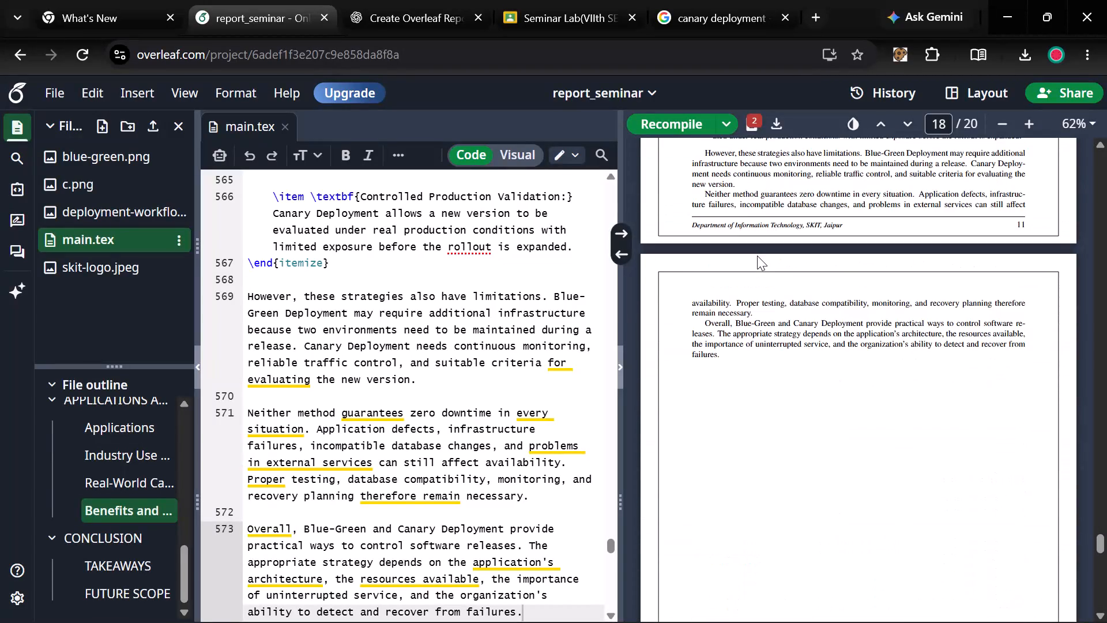
{"action": "scroll", "coordinate": [757, 256], "scroll_direction": "up", "scroll_amount": 2}
{"action": "scroll", "coordinate": [757, 256], "scroll_direction": "down", "scroll_amount": 4}
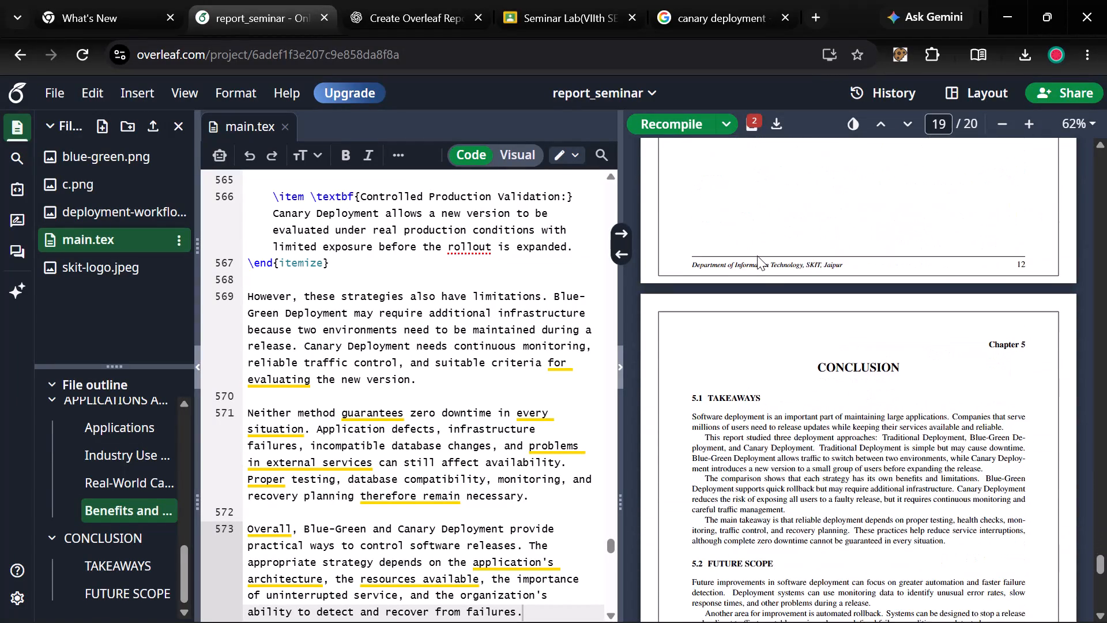
{"action": "scroll", "coordinate": [757, 256], "scroll_direction": "down", "scroll_amount": 6}
{"action": "left_click", "coordinate": [410, 302]}
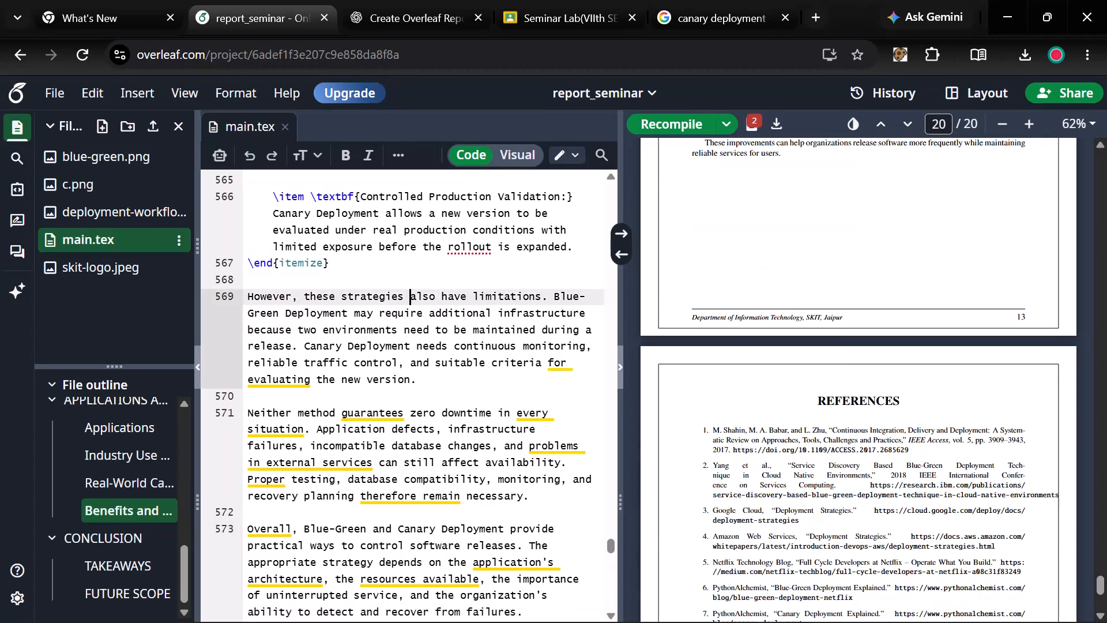
{"action": "scroll", "coordinate": [410, 302], "scroll_direction": "down", "scroll_amount": 7}
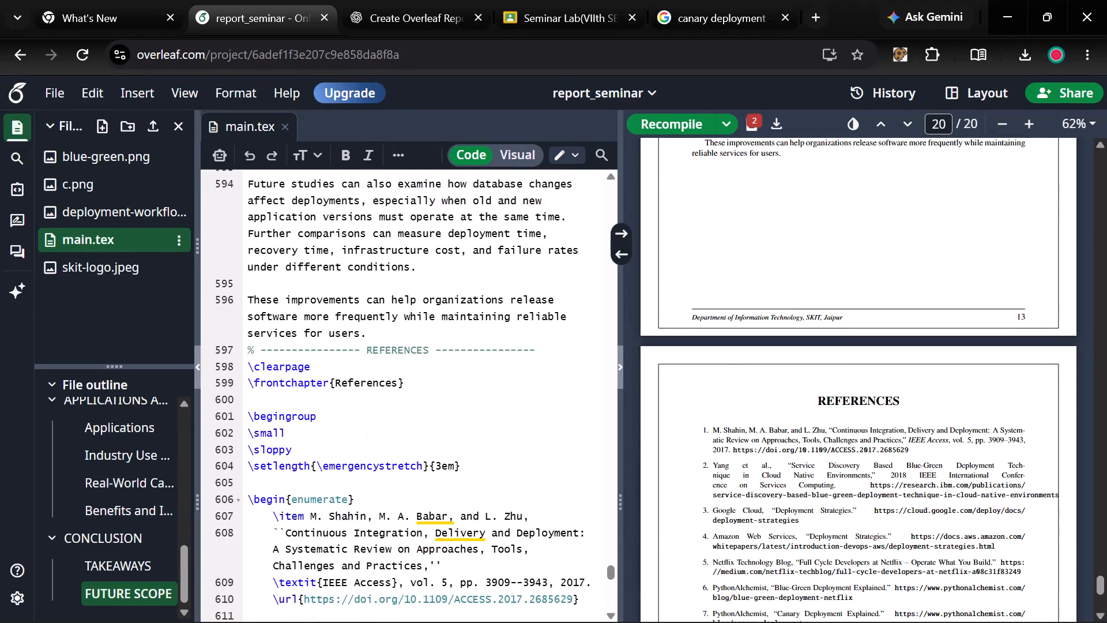
{"action": "scroll", "coordinate": [410, 302], "scroll_direction": "down", "scroll_amount": 2}
{"action": "scroll", "coordinate": [410, 302], "scroll_direction": "up", "scroll_amount": 7}
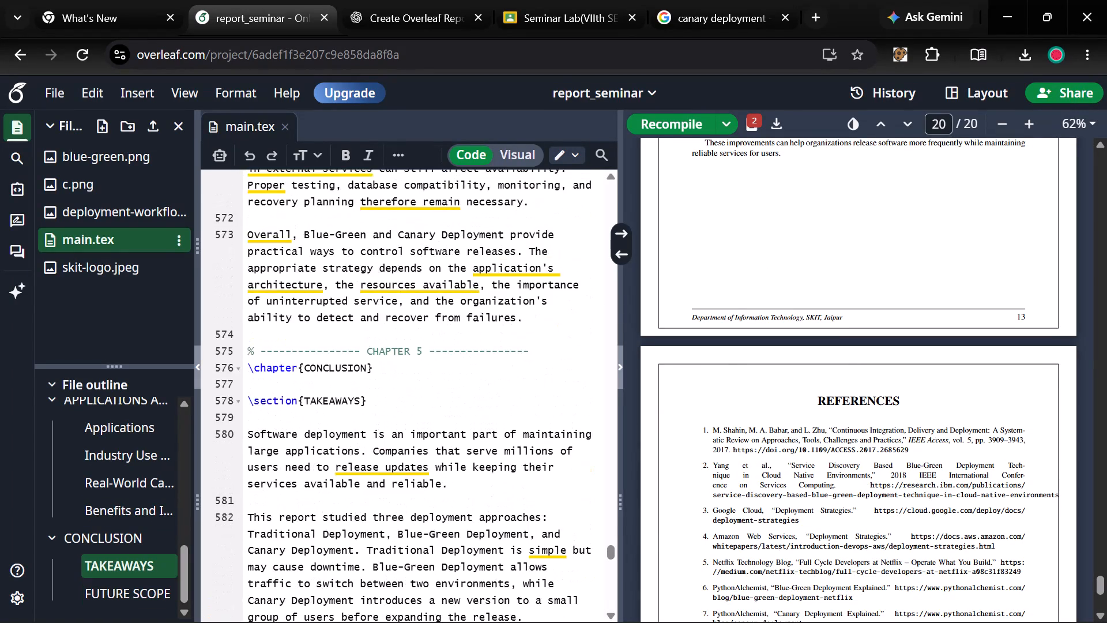
{"action": "scroll", "coordinate": [410, 302], "scroll_direction": "down", "scroll_amount": 1}
{"action": "left_click_drag", "start_coordinate": [255, 280], "coordinate": [367, 622]}
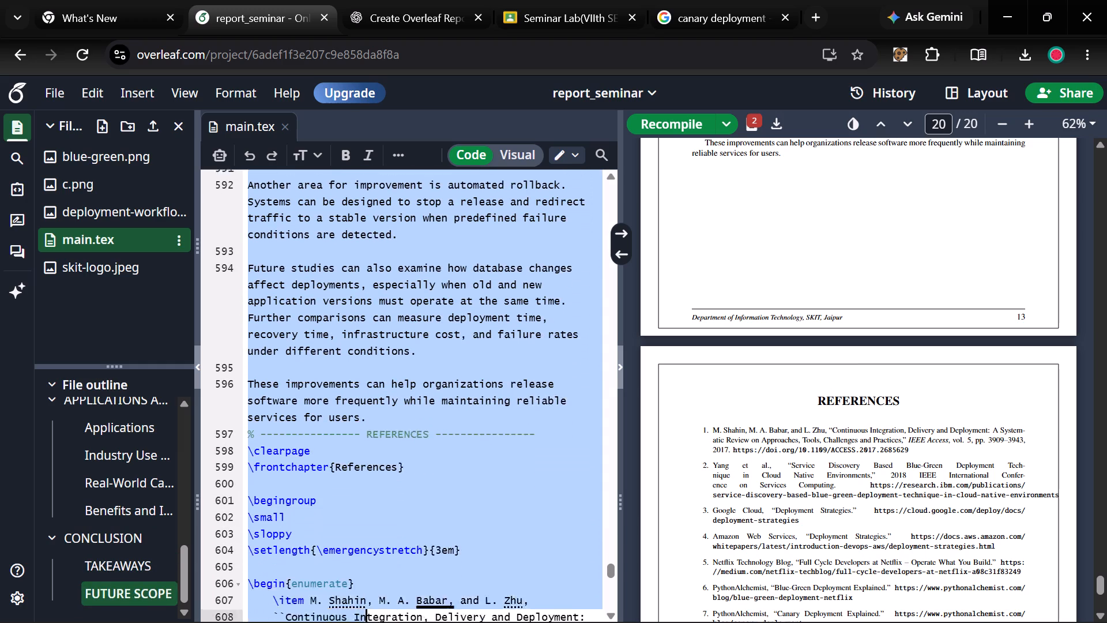
{"action": "left_click_drag", "start_coordinate": [367, 622], "coordinate": [368, 622]}
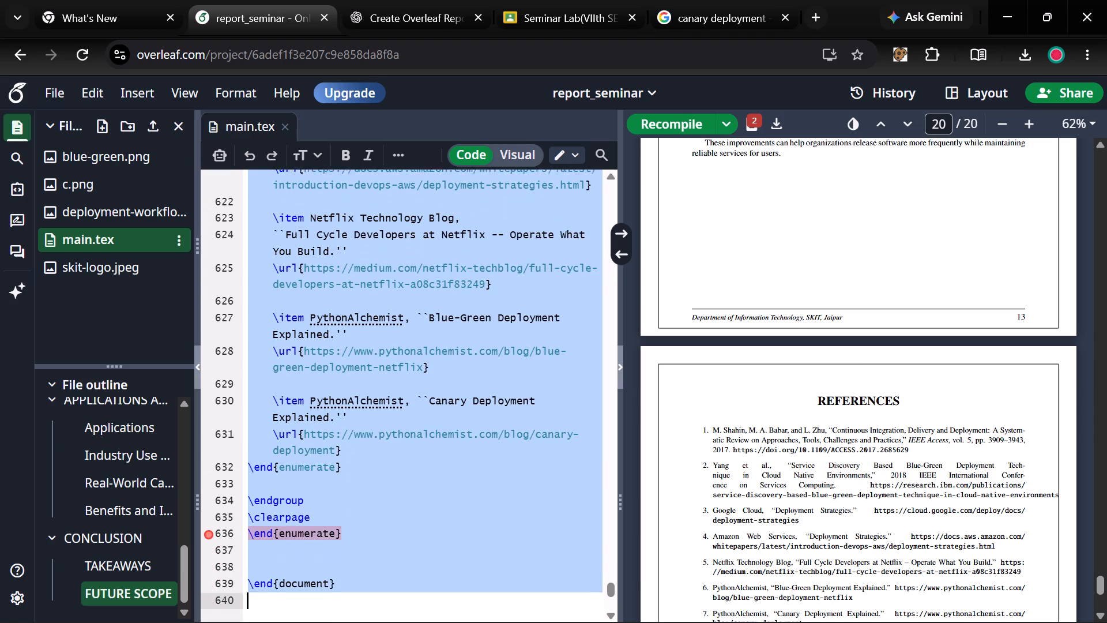
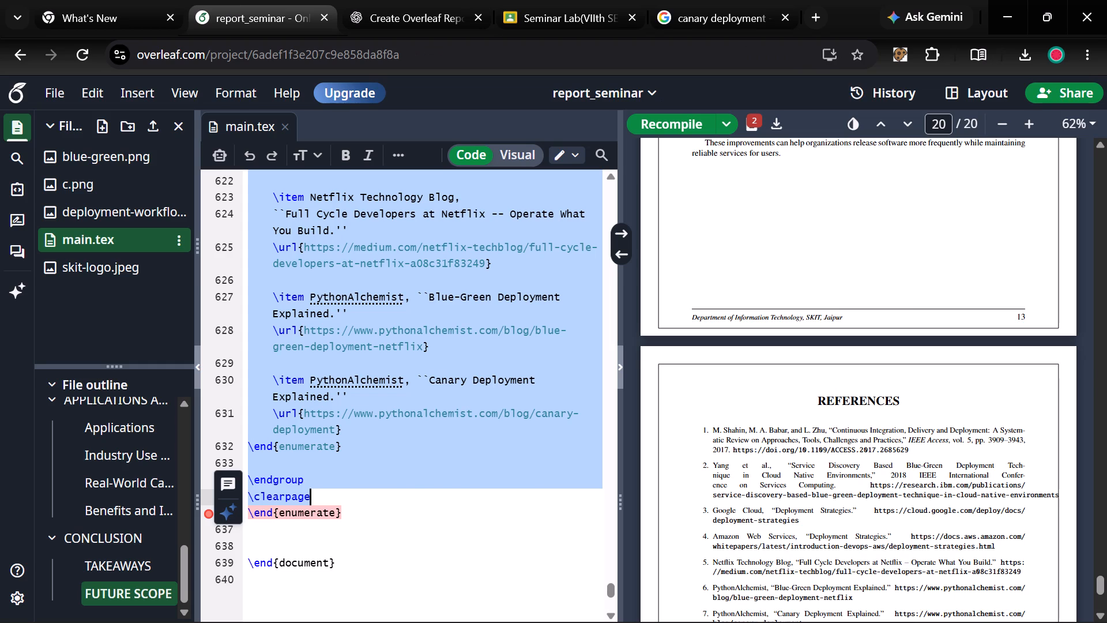
{"action": "key", "text": "ctrl+v"}
{"action": "left_click", "coordinate": [694, 120]}
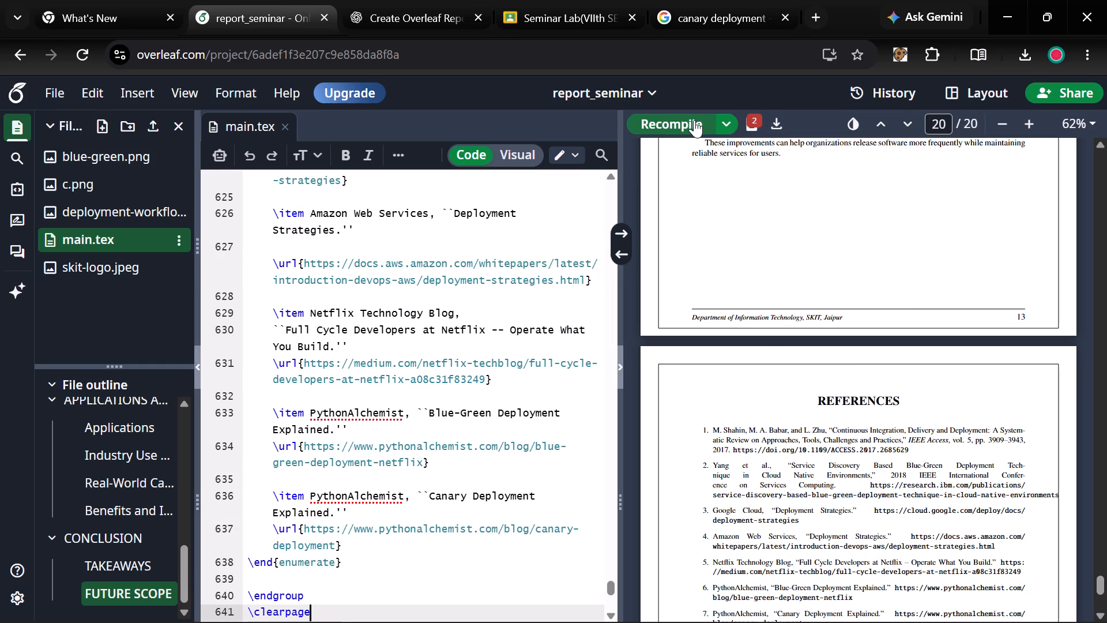
Review the recompiled Chapter 5 Conclusion, its Future Scope section and the References page in the PDF.
{"action": "scroll", "coordinate": [775, 363], "scroll_direction": "right", "scroll_amount": 1}
{"action": "scroll", "coordinate": [775, 363], "scroll_direction": "up", "scroll_amount": 1}
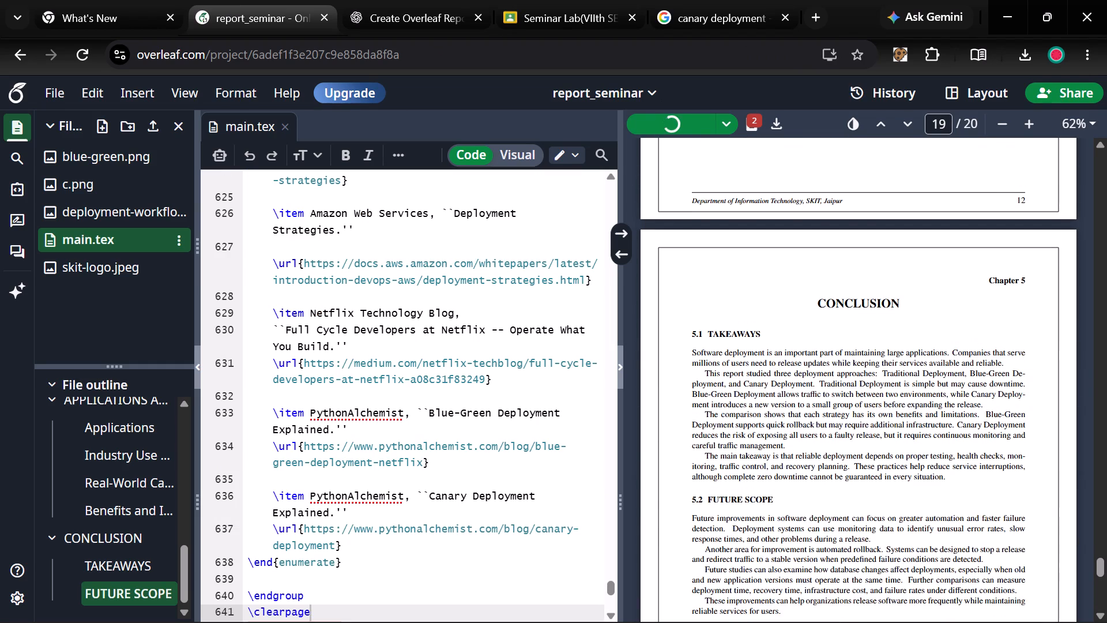
{"action": "scroll", "coordinate": [775, 363], "scroll_direction": "down", "scroll_amount": 1}
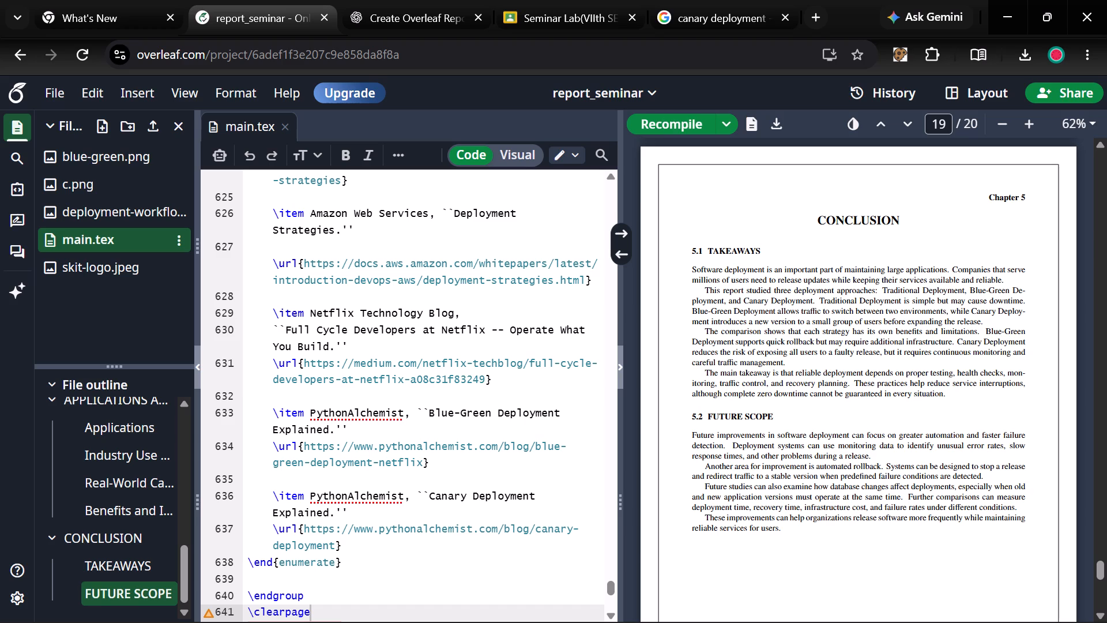
{"action": "scroll", "coordinate": [775, 363], "scroll_direction": "down", "scroll_amount": 4}
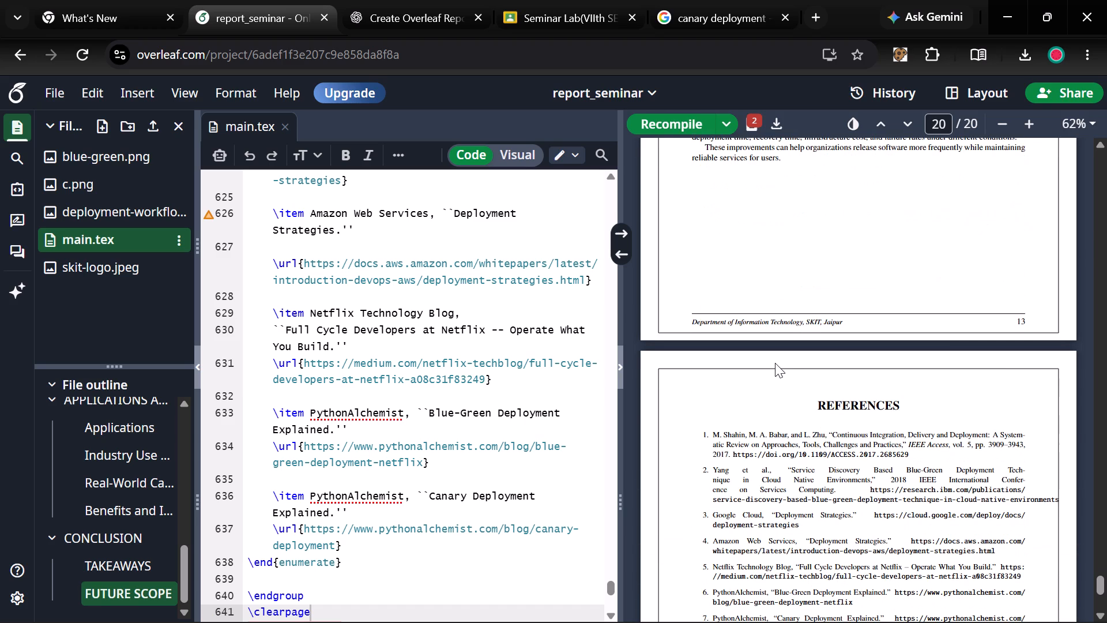
{"action": "scroll", "coordinate": [775, 363], "scroll_direction": "up", "scroll_amount": 3}
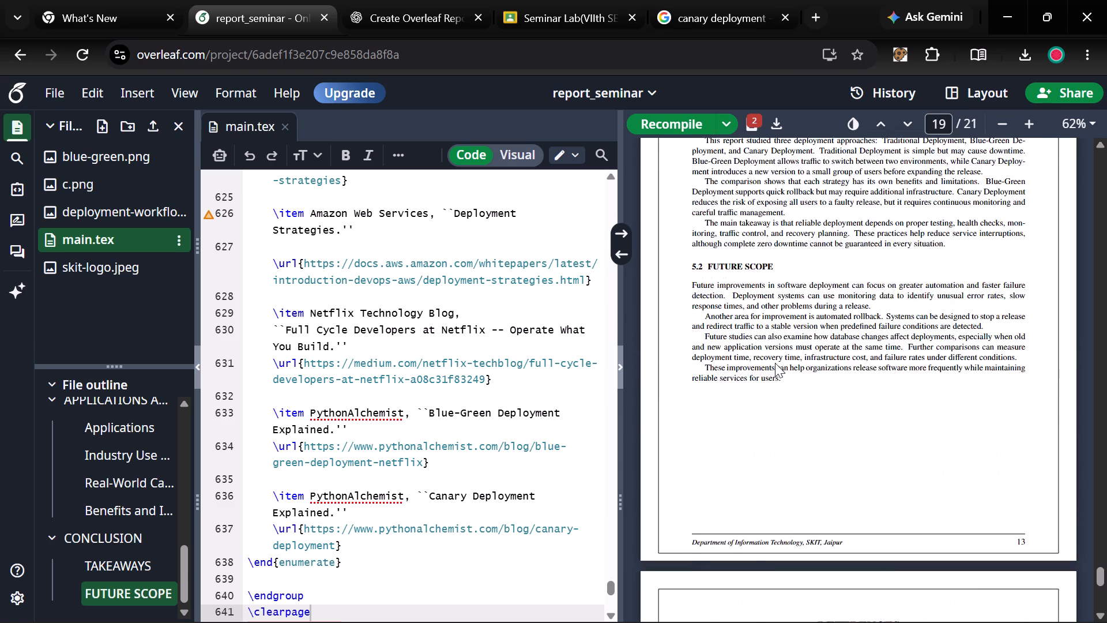
{"action": "scroll", "coordinate": [775, 363], "scroll_direction": "up", "scroll_amount": 1}
{"action": "scroll", "coordinate": [775, 363], "scroll_direction": "down", "scroll_amount": 3}
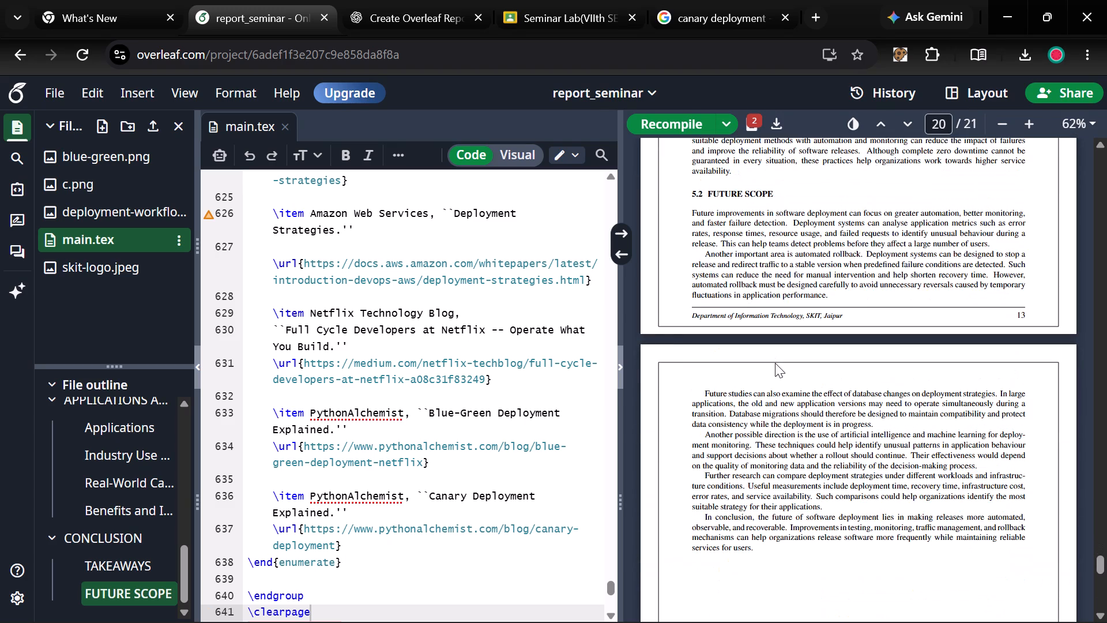
{"action": "scroll", "coordinate": [775, 363], "scroll_direction": "down", "scroll_amount": 7}
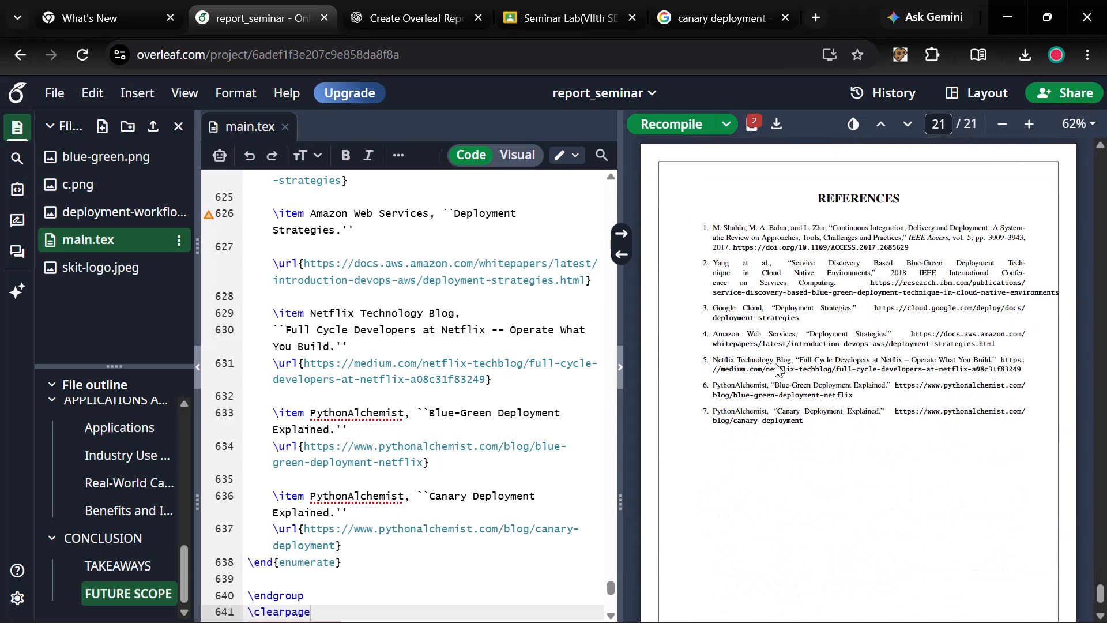
{"action": "scroll", "coordinate": [775, 363], "scroll_direction": "down", "scroll_amount": 2}
{"action": "left_click", "coordinate": [460, 419]}
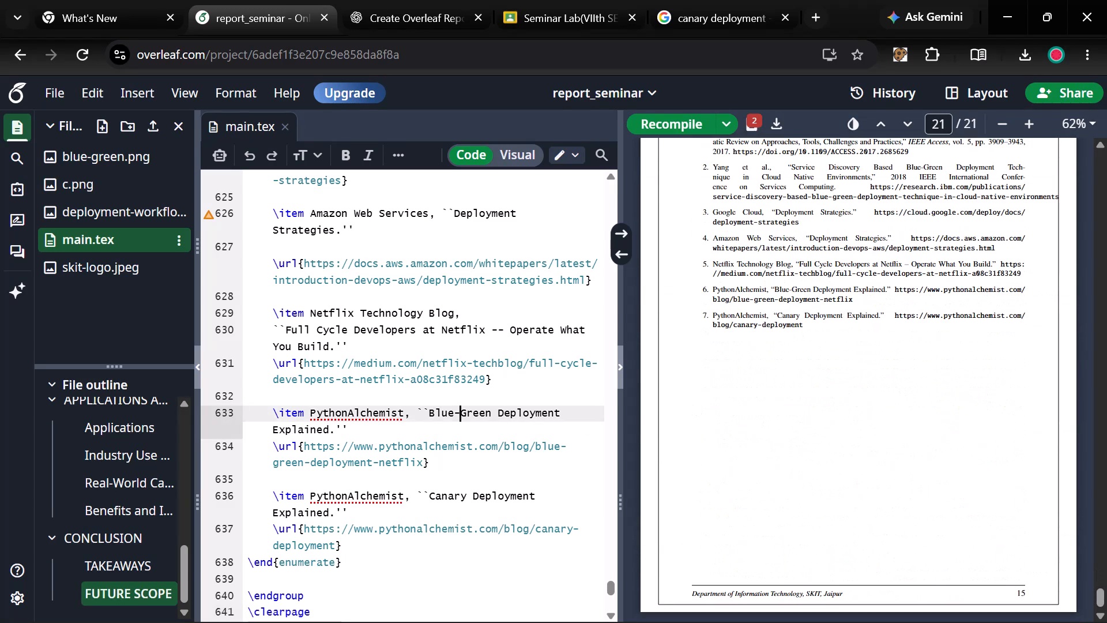
Review the earlier PDF pages from the References back through Chapters 4 and 3 to the Chapter 2 Literature Review.
{"action": "scroll", "coordinate": [698, 388], "scroll_direction": "up", "scroll_amount": 5}
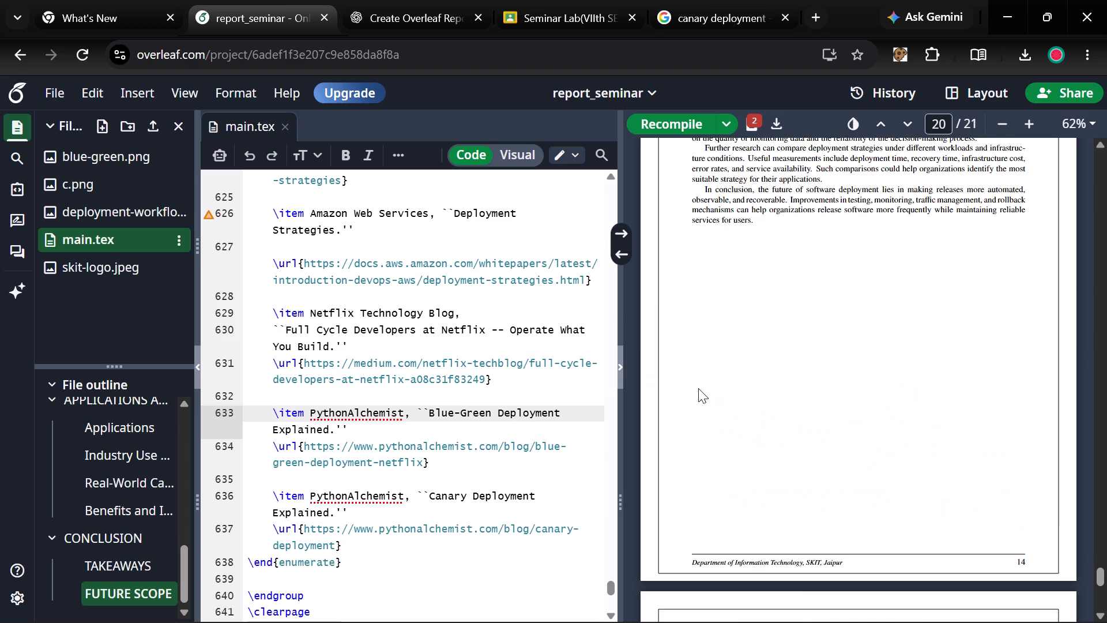
{"action": "scroll", "coordinate": [698, 388], "scroll_direction": "up", "scroll_amount": 10}
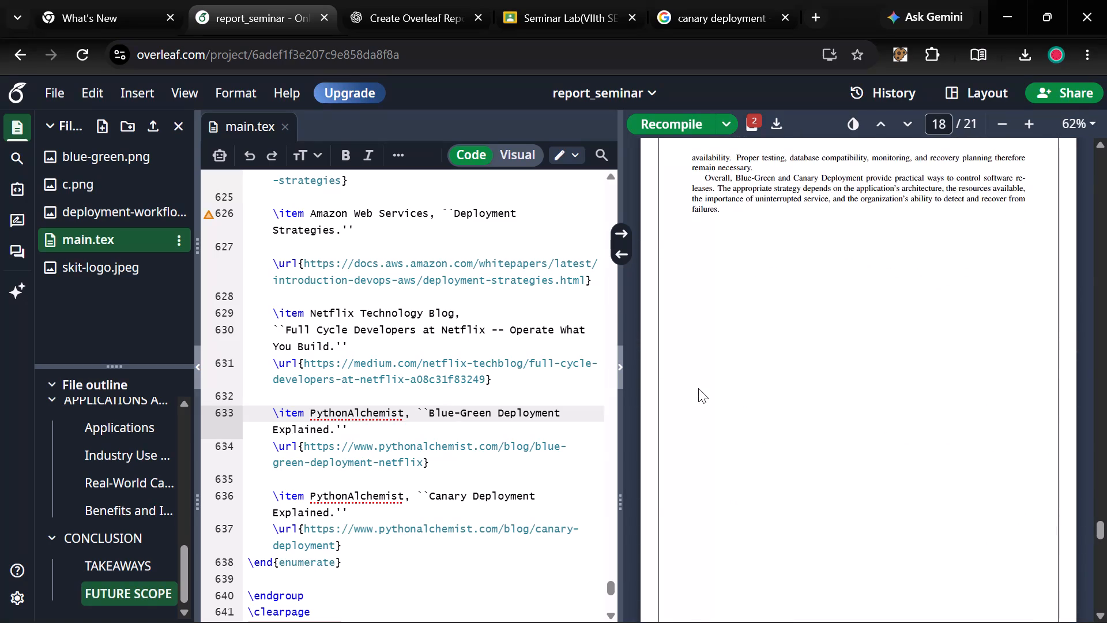
{"action": "scroll", "coordinate": [698, 388], "scroll_direction": "up", "scroll_amount": 9}
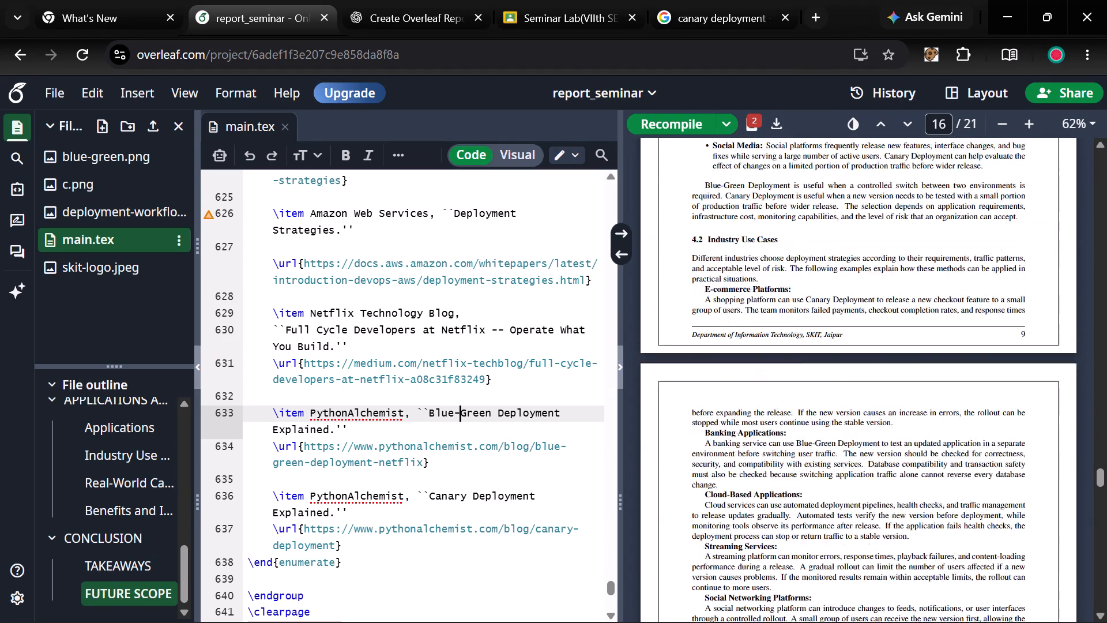
{"action": "scroll", "coordinate": [698, 388], "scroll_direction": "up", "scroll_amount": 6}
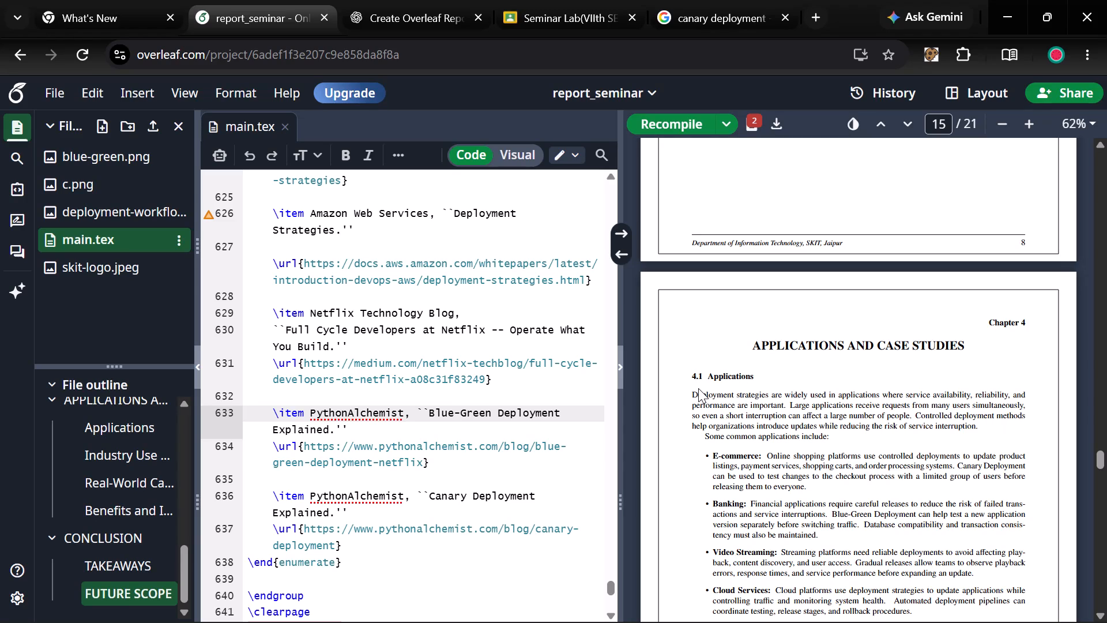
{"action": "scroll", "coordinate": [710, 350], "scroll_direction": "up", "scroll_amount": 3}
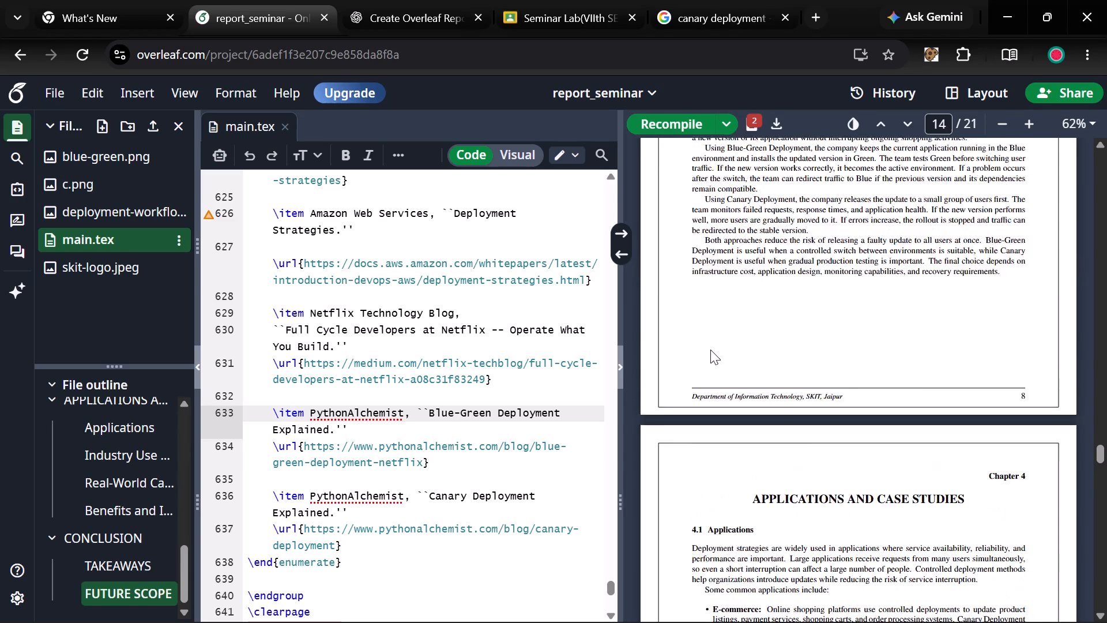
{"action": "scroll", "coordinate": [710, 350], "scroll_direction": "up", "scroll_amount": 8}
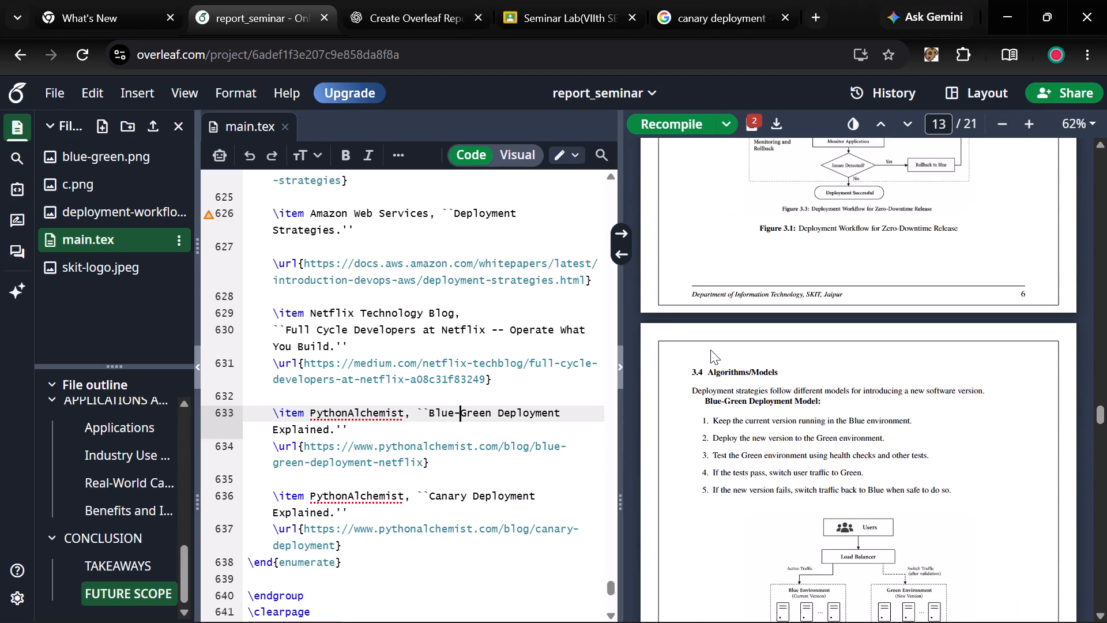
{"action": "scroll", "coordinate": [710, 350], "scroll_direction": "up", "scroll_amount": 8}
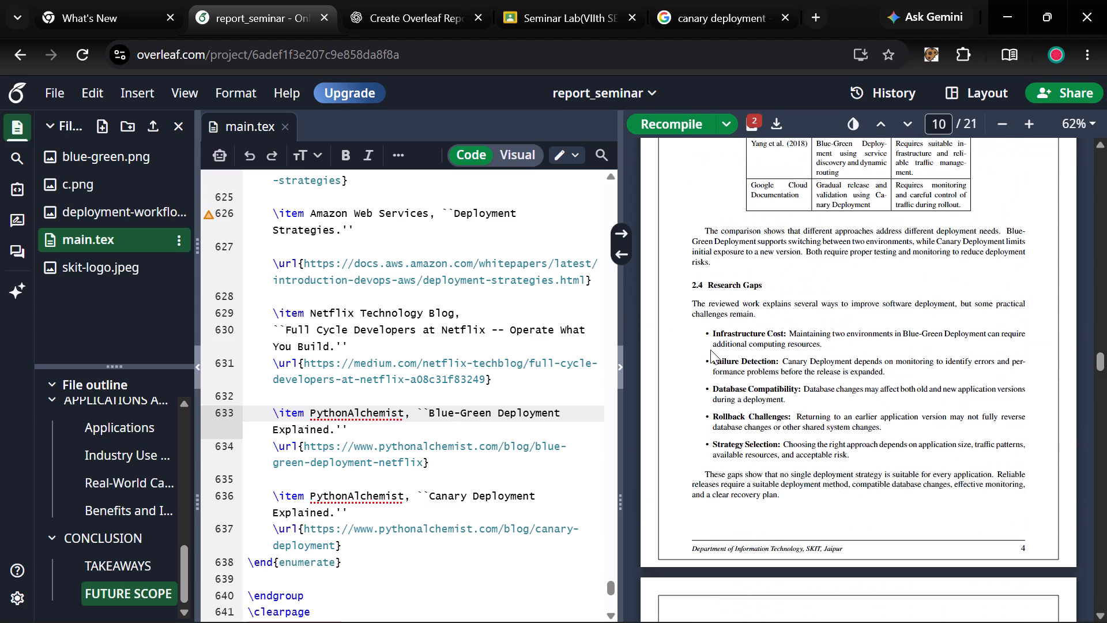
{"action": "scroll", "coordinate": [710, 350], "scroll_direction": "up", "scroll_amount": 2}
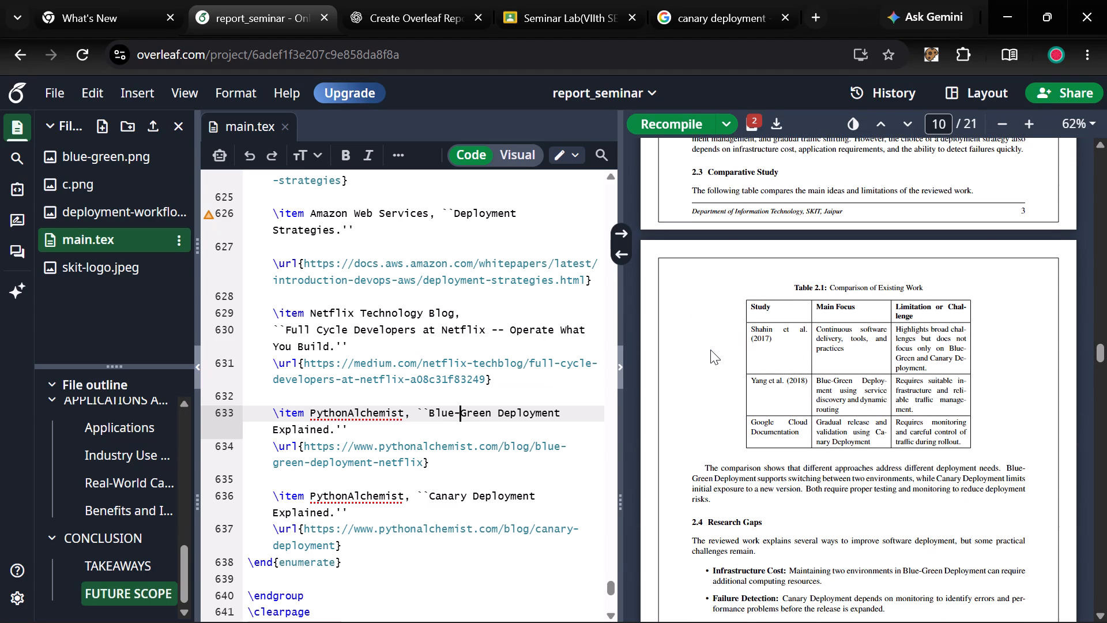
{"action": "scroll", "coordinate": [710, 350], "scroll_direction": "up", "scroll_amount": 3}
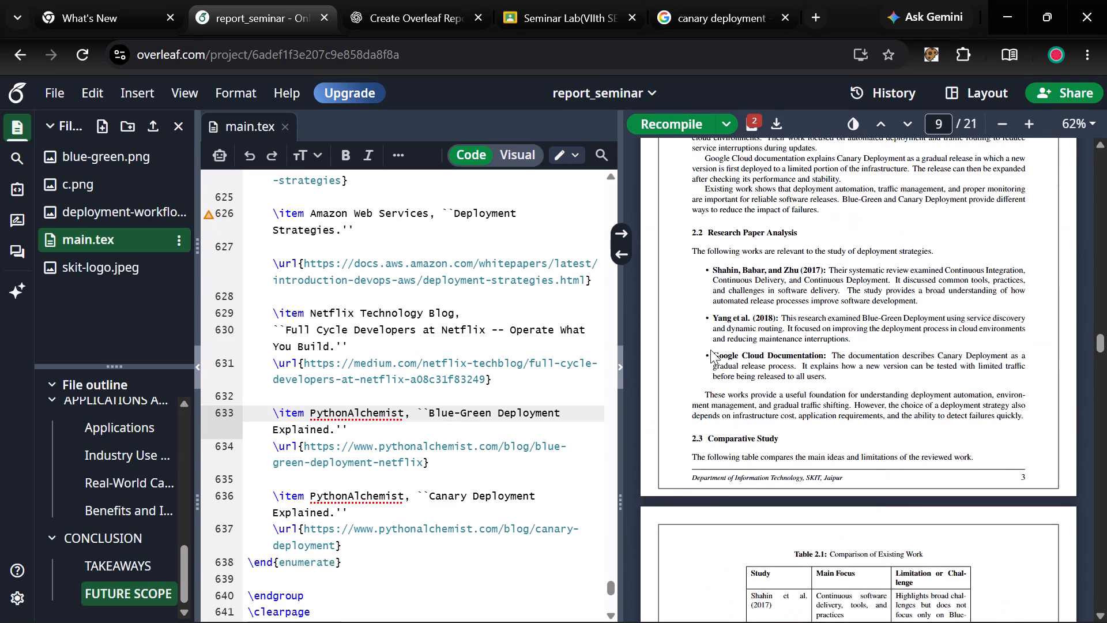
{"action": "scroll", "coordinate": [710, 350], "scroll_direction": "up", "scroll_amount": 4}
{"action": "scroll", "coordinate": [710, 350], "scroll_direction": "down", "scroll_amount": 5}
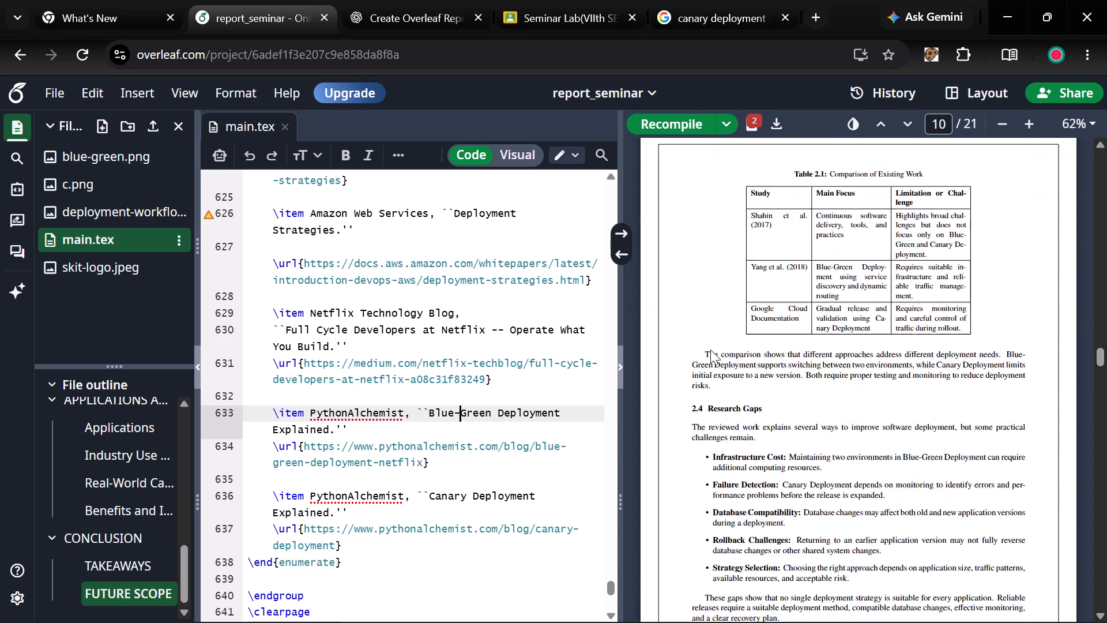
{"action": "scroll", "coordinate": [710, 350], "scroll_direction": "down", "scroll_amount": 4}
{"action": "scroll", "coordinate": [710, 350], "scroll_direction": "up", "scroll_amount": 4}
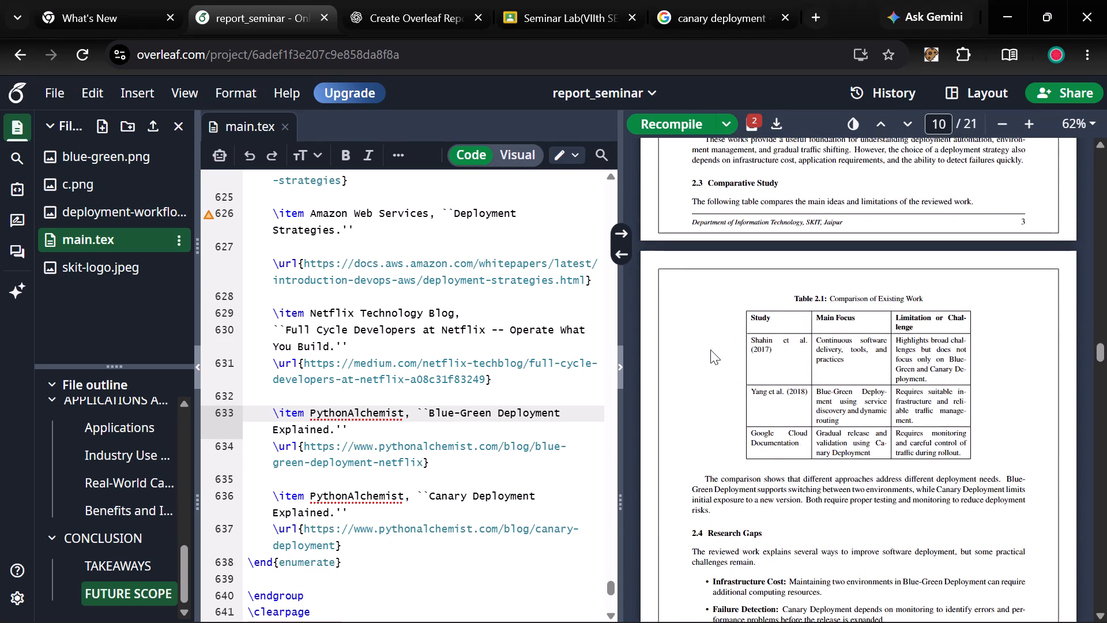
{"action": "scroll", "coordinate": [710, 350], "scroll_direction": "up", "scroll_amount": 3}
{"action": "scroll", "coordinate": [710, 350], "scroll_direction": "down", "scroll_amount": 3}
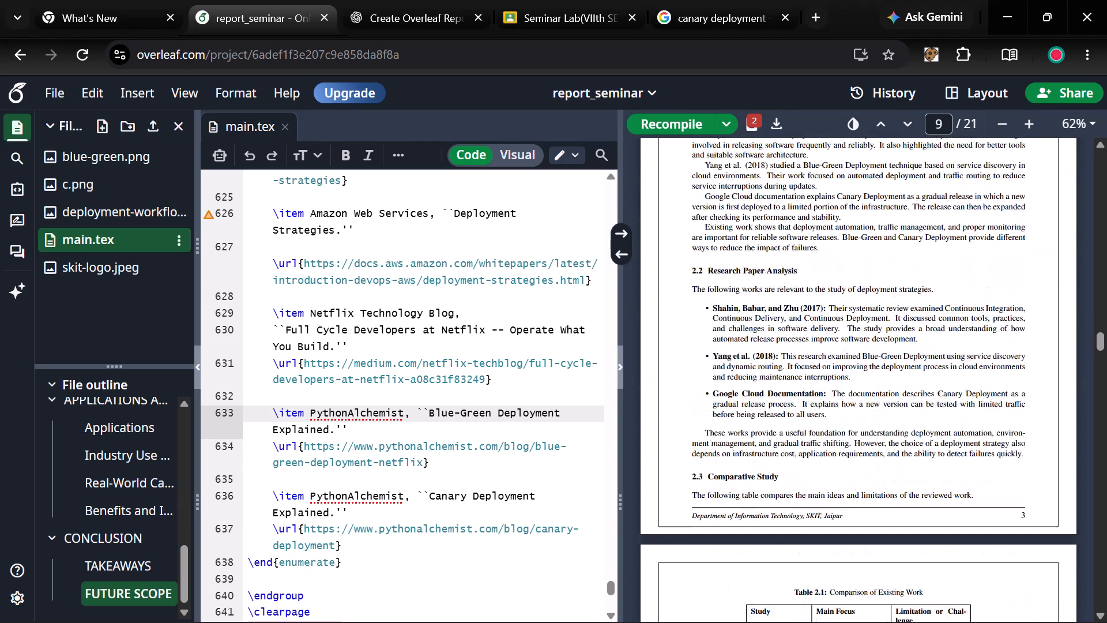
{"action": "scroll", "coordinate": [710, 350], "scroll_direction": "down", "scroll_amount": 6}
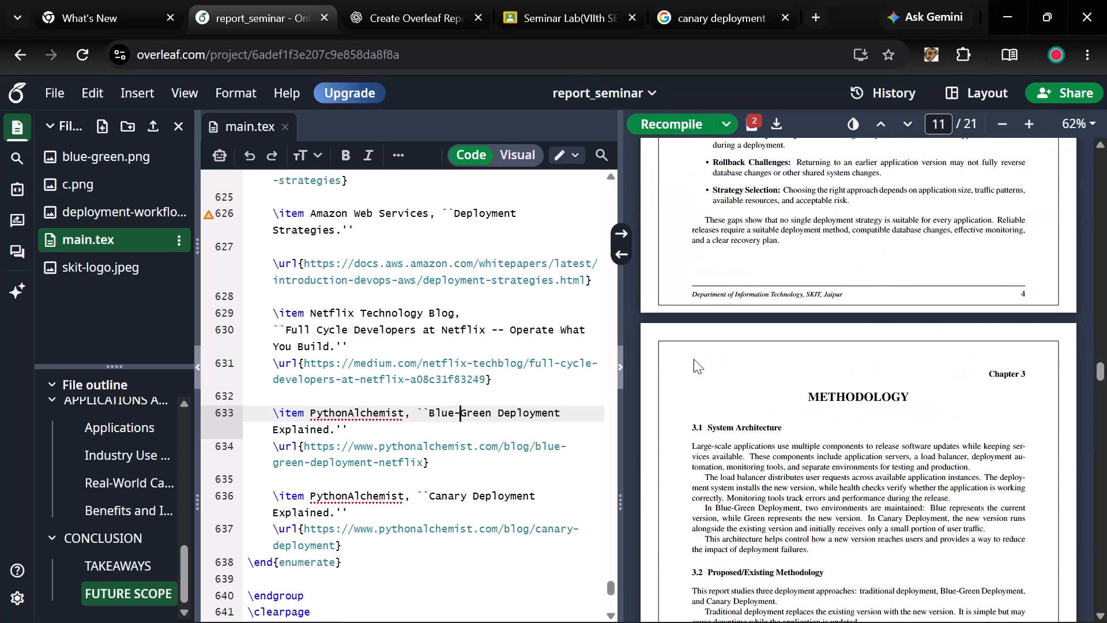
Look back through the main.tex source from Chapter 4 into Chapter 3, comparing it with the Chapter 2 Literature Review pages in the PDF.
{"action": "scroll", "coordinate": [415, 378], "scroll_direction": "up", "scroll_amount": 20}
{"action": "scroll", "coordinate": [415, 378], "scroll_direction": "up", "scroll_amount": 1}
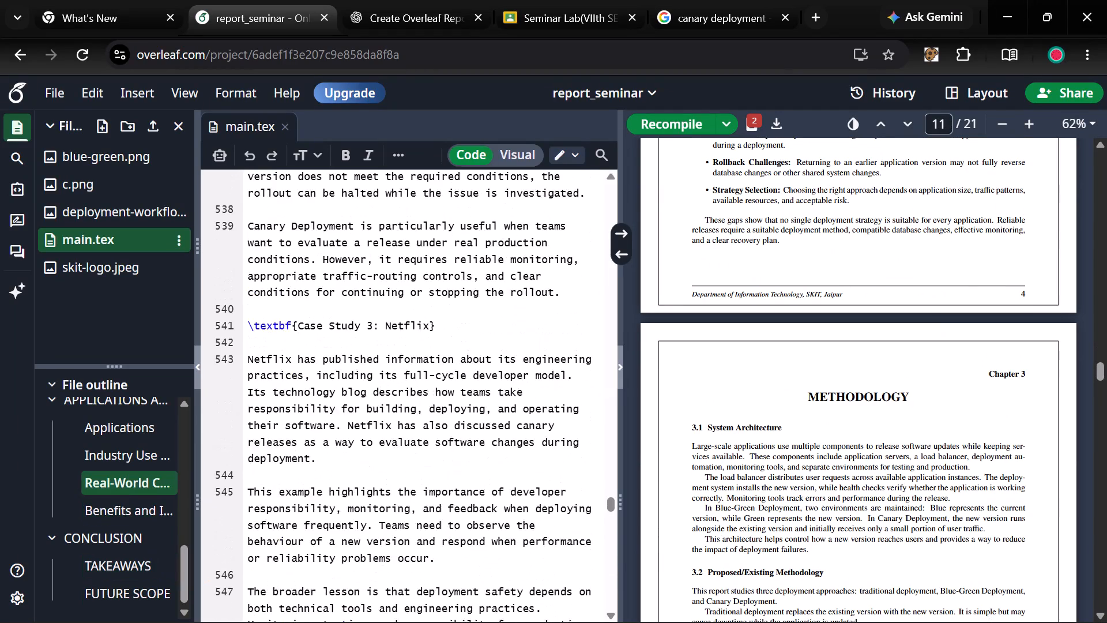
{"action": "scroll", "coordinate": [415, 378], "scroll_direction": "up", "scroll_amount": 11}
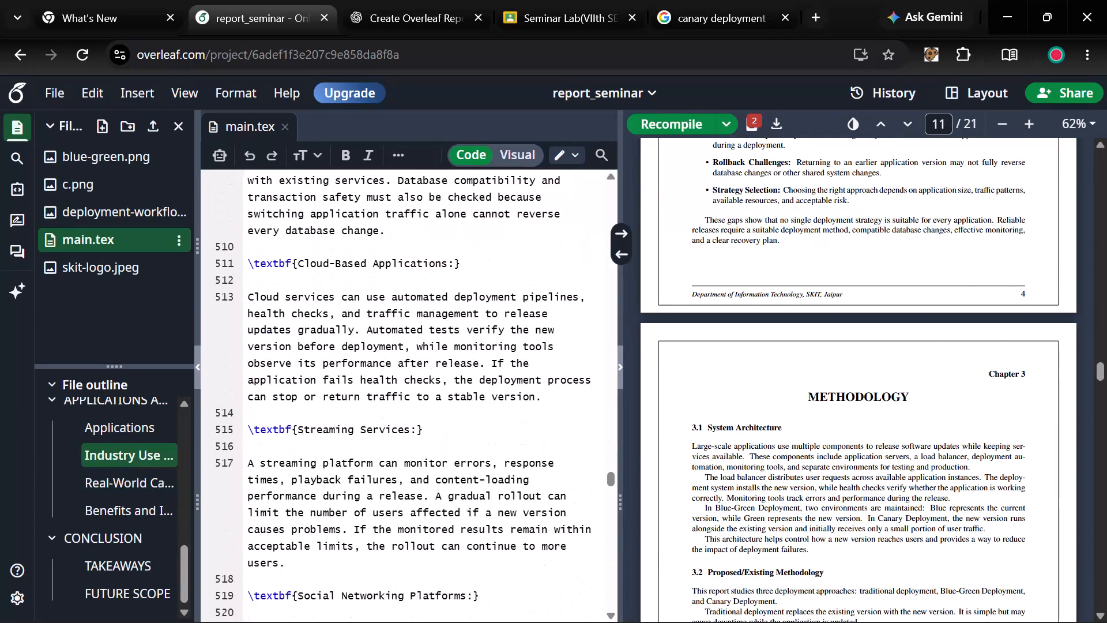
{"action": "scroll", "coordinate": [415, 378], "scroll_direction": "up", "scroll_amount": 6}
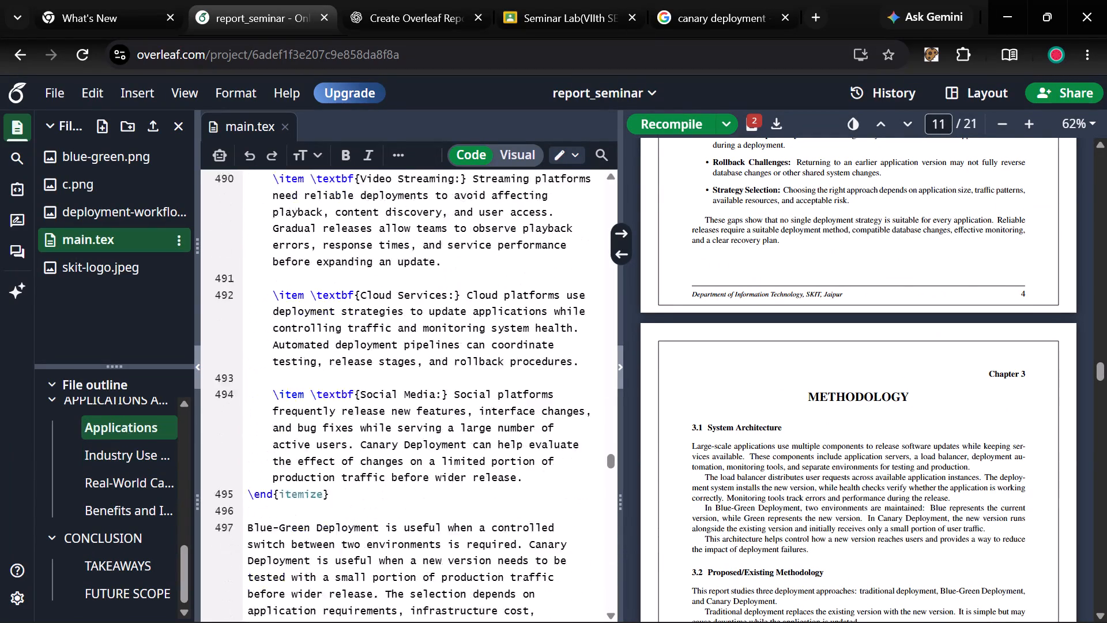
{"action": "scroll", "coordinate": [415, 378], "scroll_direction": "up", "scroll_amount": 8}
{"action": "scroll", "coordinate": [415, 378], "scroll_direction": "down", "scroll_amount": 1}
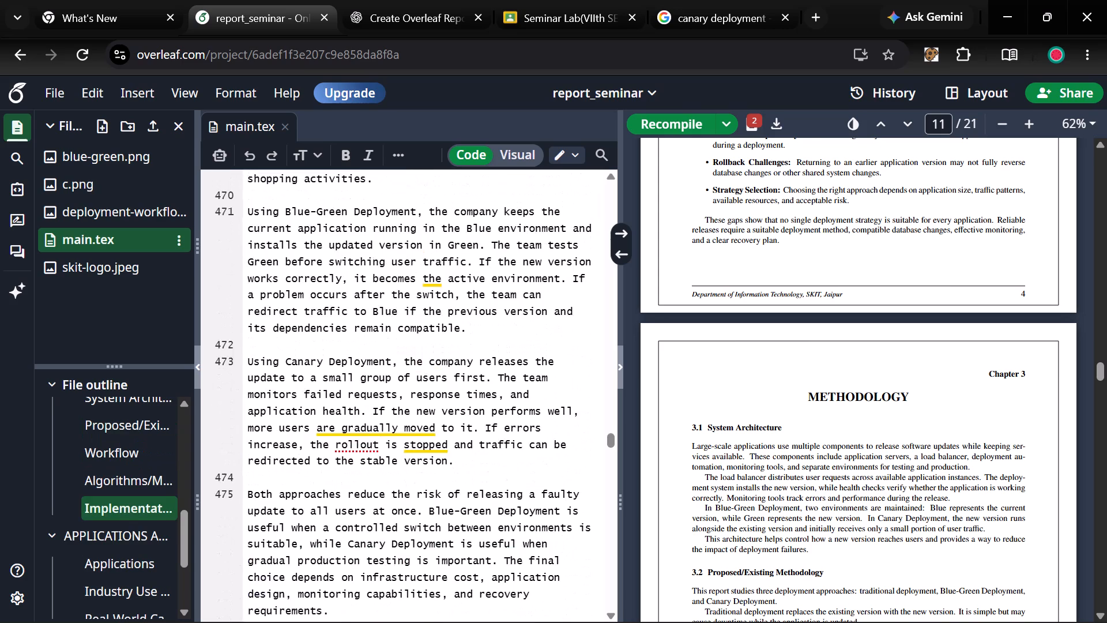
{"action": "scroll", "coordinate": [415, 378], "scroll_direction": "down", "scroll_amount": 1}
{"action": "scroll", "coordinate": [415, 378], "scroll_direction": "up", "scroll_amount": 1}
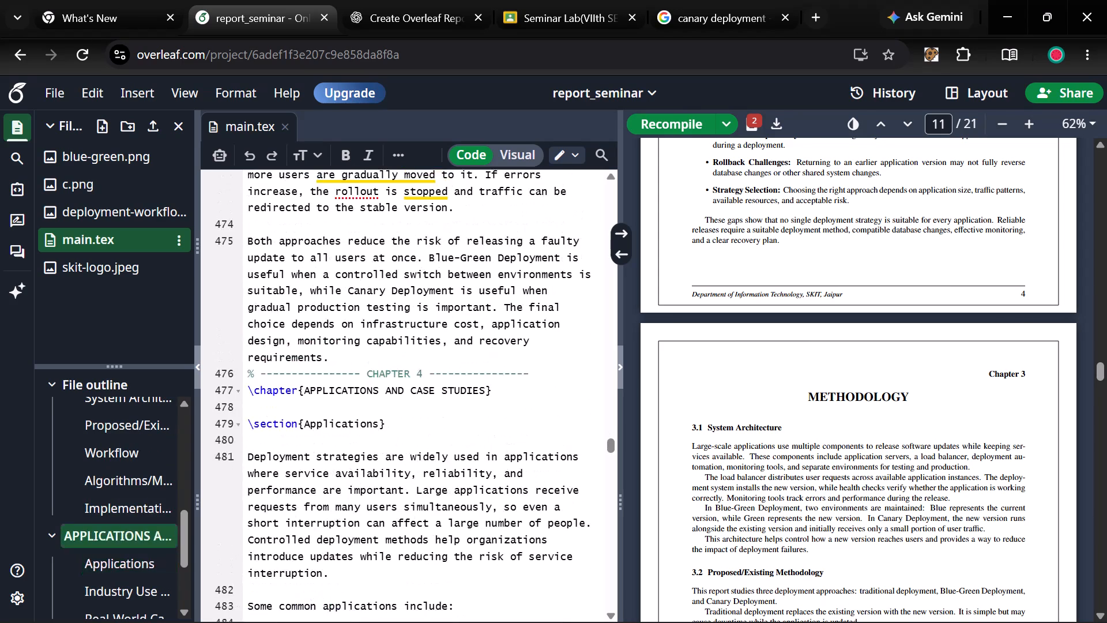
{"action": "scroll", "coordinate": [797, 406], "scroll_direction": "up", "scroll_amount": 3}
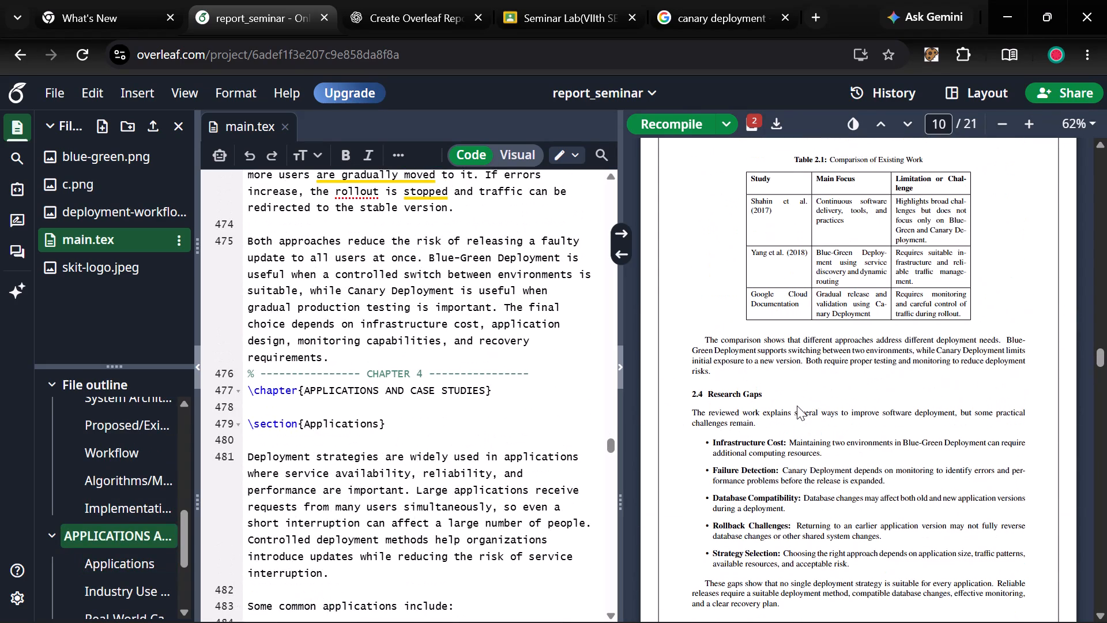
{"action": "scroll", "coordinate": [797, 406], "scroll_direction": "up", "scroll_amount": 4}
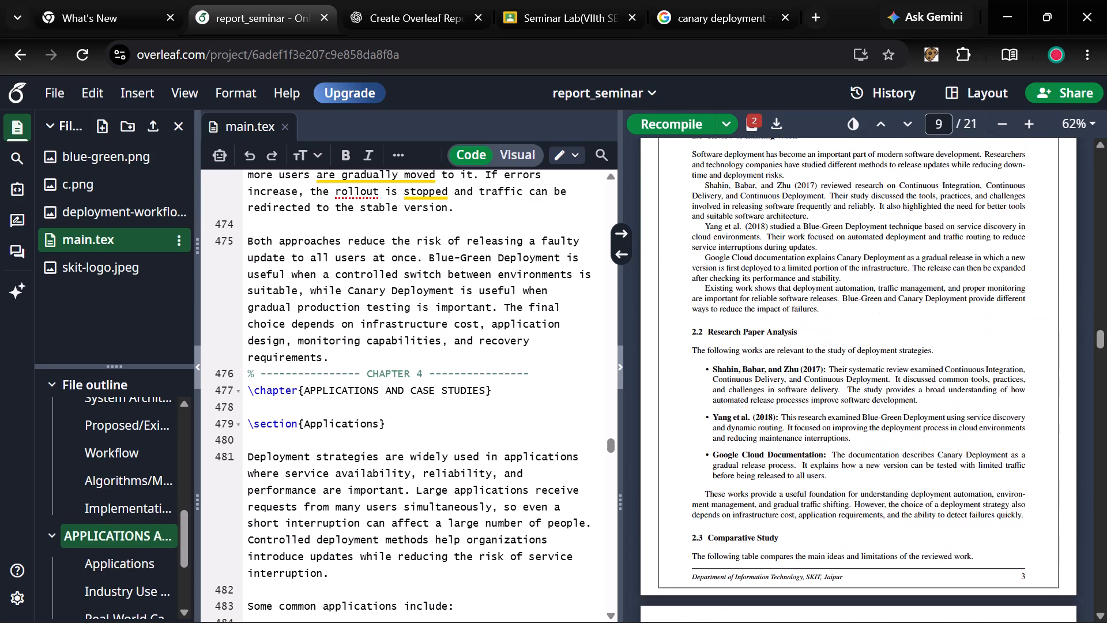
{"action": "scroll", "coordinate": [797, 406], "scroll_direction": "up", "scroll_amount": 2}
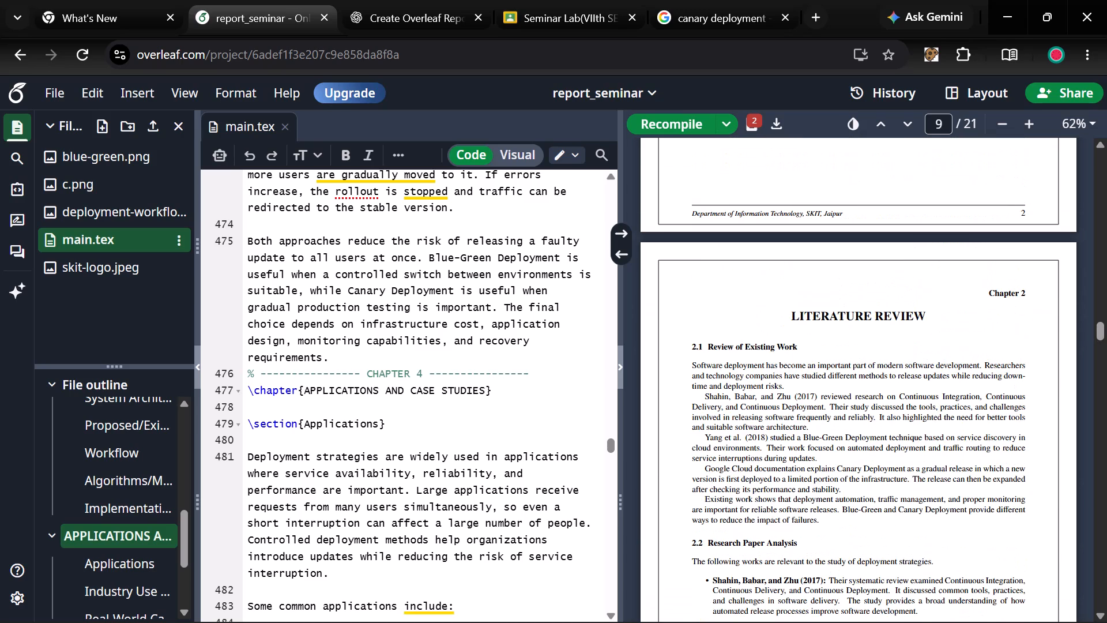
{"action": "scroll", "coordinate": [421, 418], "scroll_direction": "up", "scroll_amount": 2}
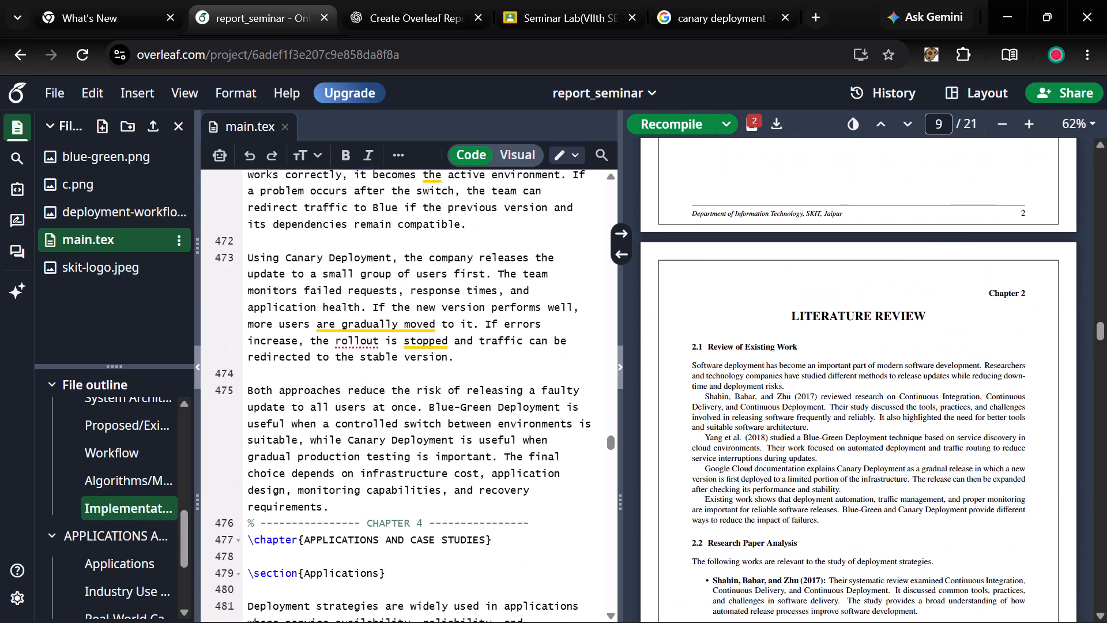
{"action": "scroll", "coordinate": [421, 418], "scroll_direction": "up", "scroll_amount": 5}
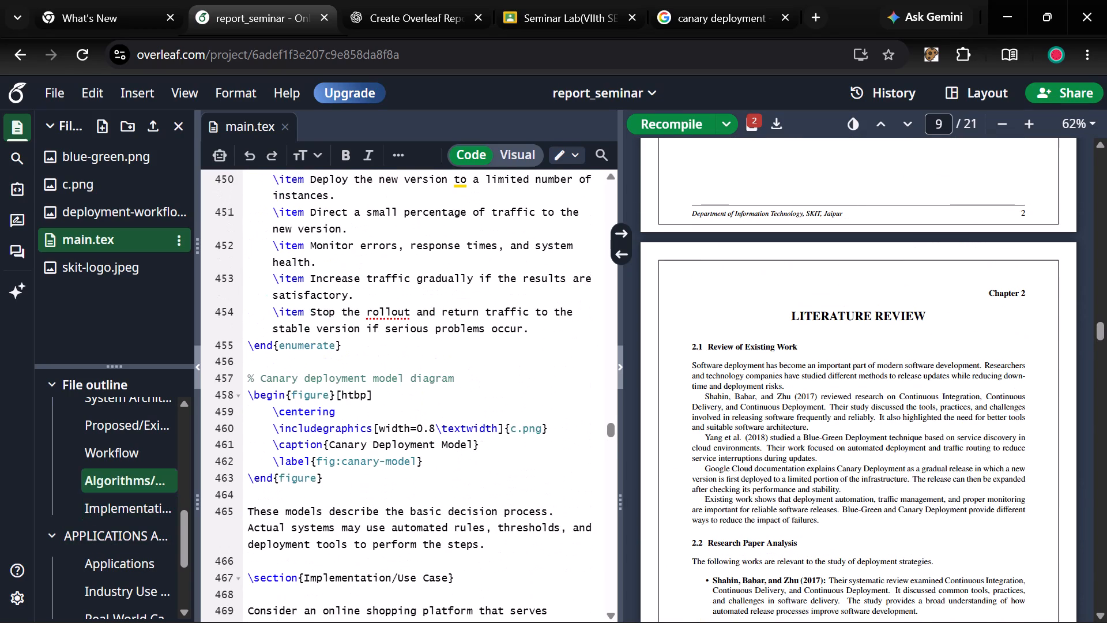
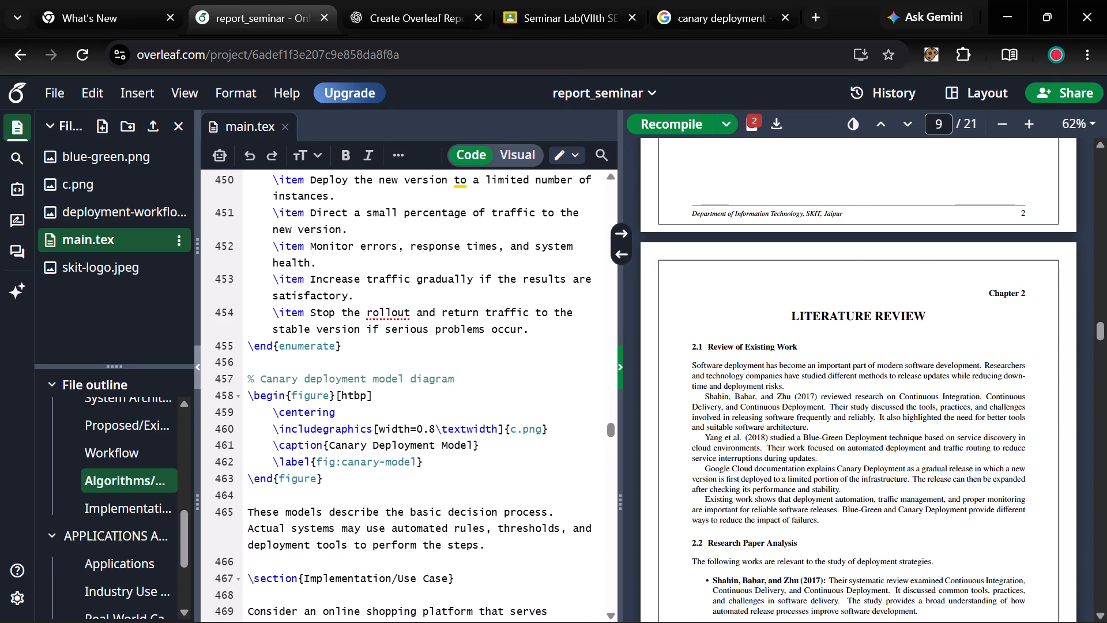
Insert three blank lines in main.tex between the end of Chapter 1 and the Chapter 2 heading comment.
{"action": "scroll", "coordinate": [423, 347], "scroll_direction": "up", "scroll_amount": 9}
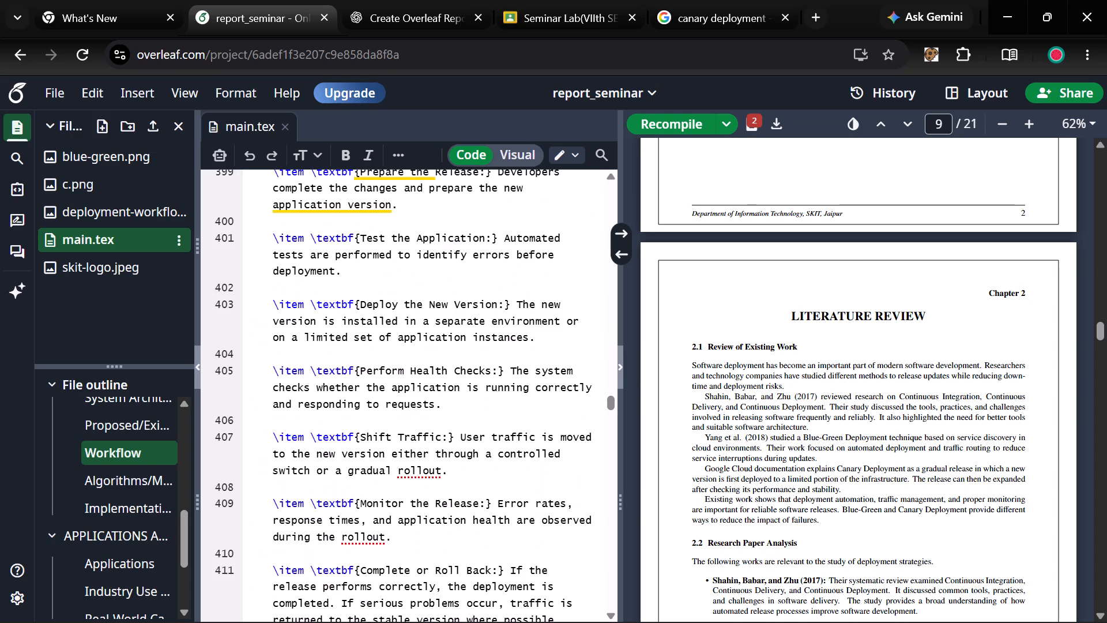
{"action": "scroll", "coordinate": [423, 347], "scroll_direction": "up", "scroll_amount": 9}
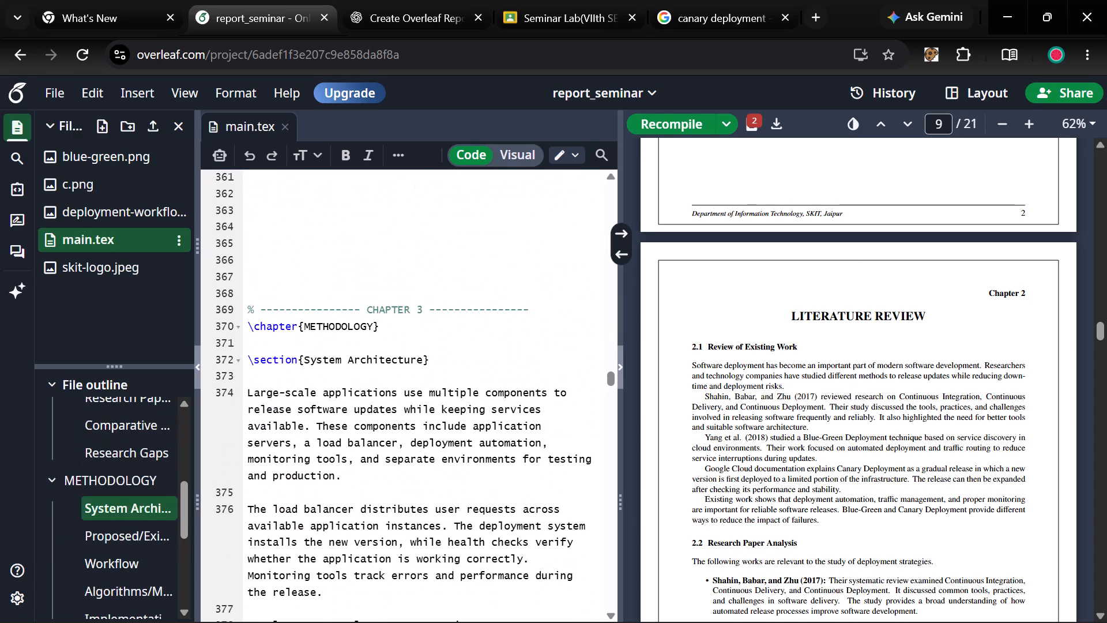
{"action": "scroll", "coordinate": [423, 347], "scroll_direction": "up", "scroll_amount": 4}
{"action": "scroll", "coordinate": [423, 347], "scroll_direction": "down", "scroll_amount": 2}
{"action": "scroll", "coordinate": [423, 347], "scroll_direction": "up", "scroll_amount": 3}
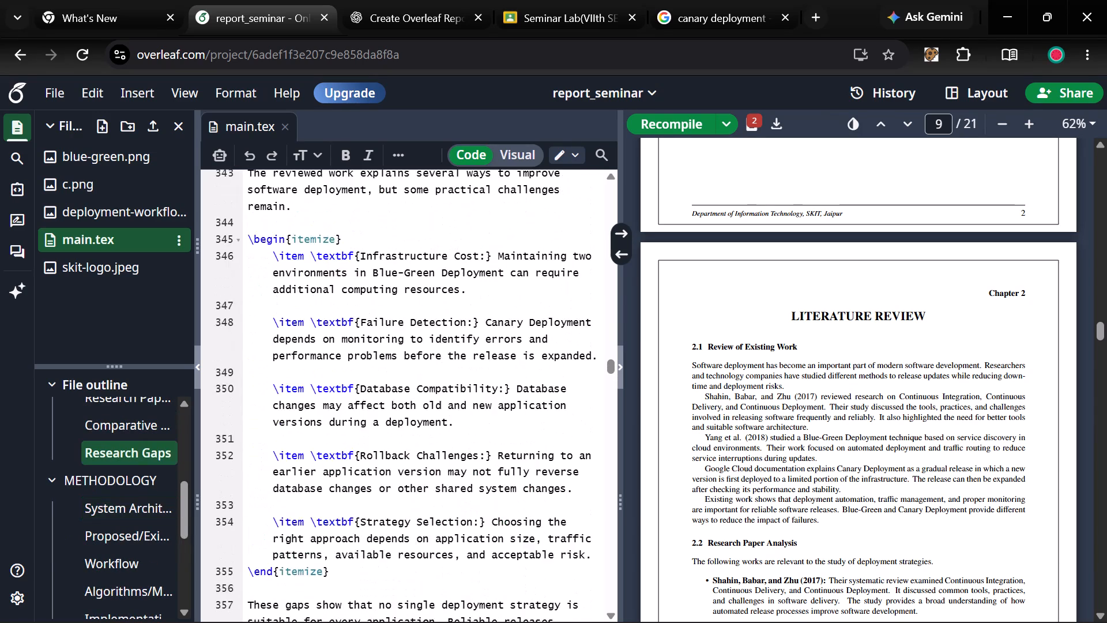
{"action": "scroll", "coordinate": [423, 347], "scroll_direction": "up", "scroll_amount": 7}
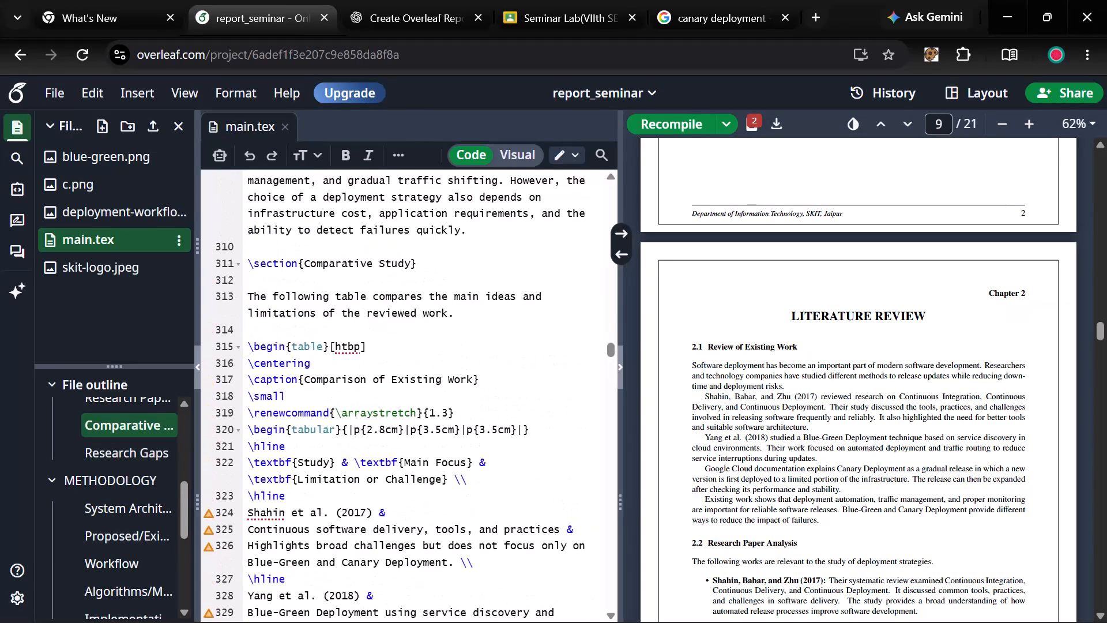
{"action": "scroll", "coordinate": [423, 347], "scroll_direction": "up", "scroll_amount": 4}
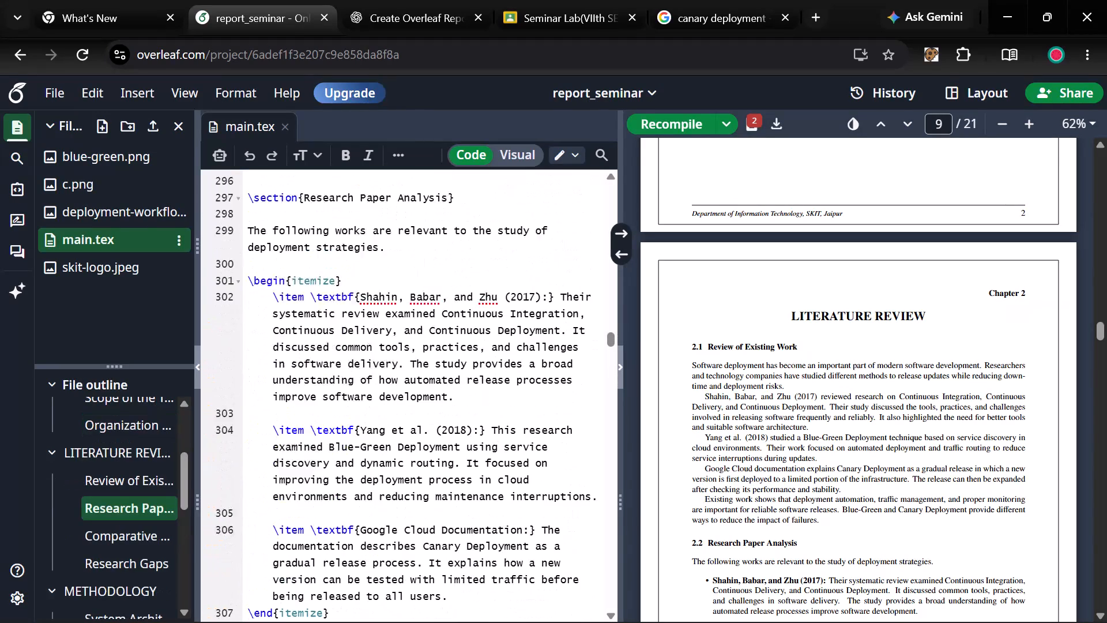
{"action": "scroll", "coordinate": [423, 347], "scroll_direction": "up", "scroll_amount": 5}
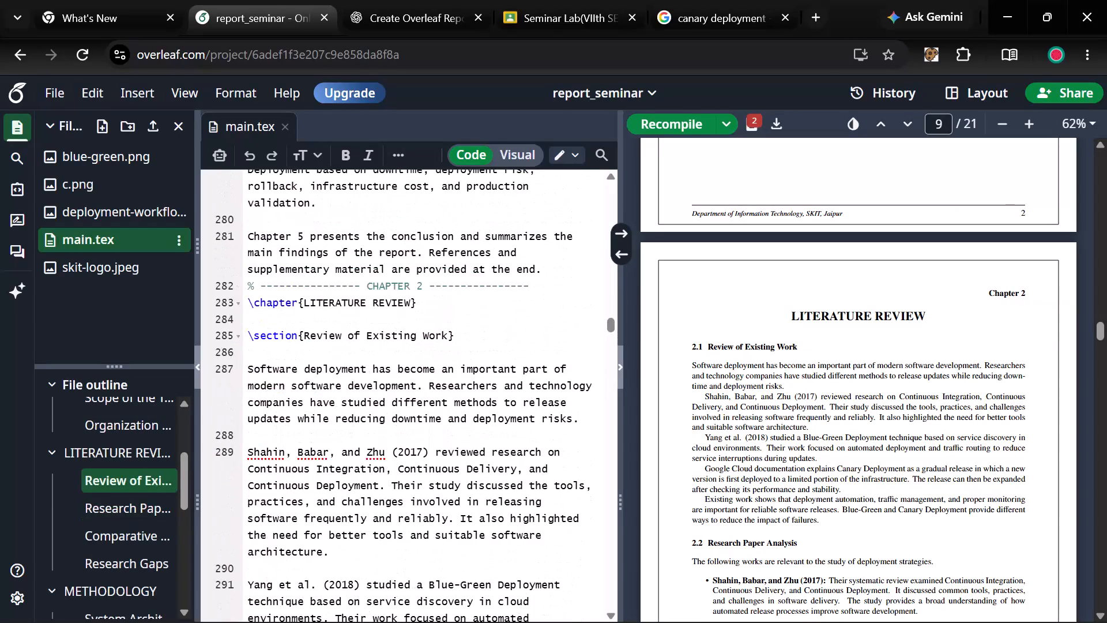
{"action": "left_click", "coordinate": [548, 269]}
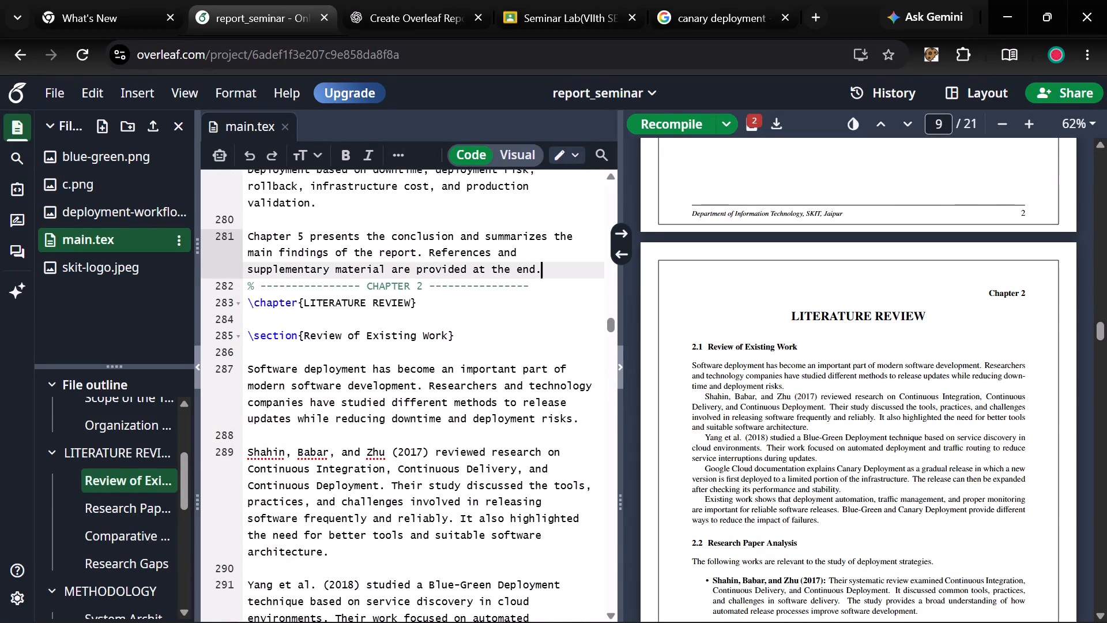
{"action": "key", "text": "Return"}
{"action": "key", "text": "Return"}
{"action": "key", "text": "Return"}
{"action": "scroll", "coordinate": [281, 307], "scroll_direction": "down", "scroll_amount": 1}
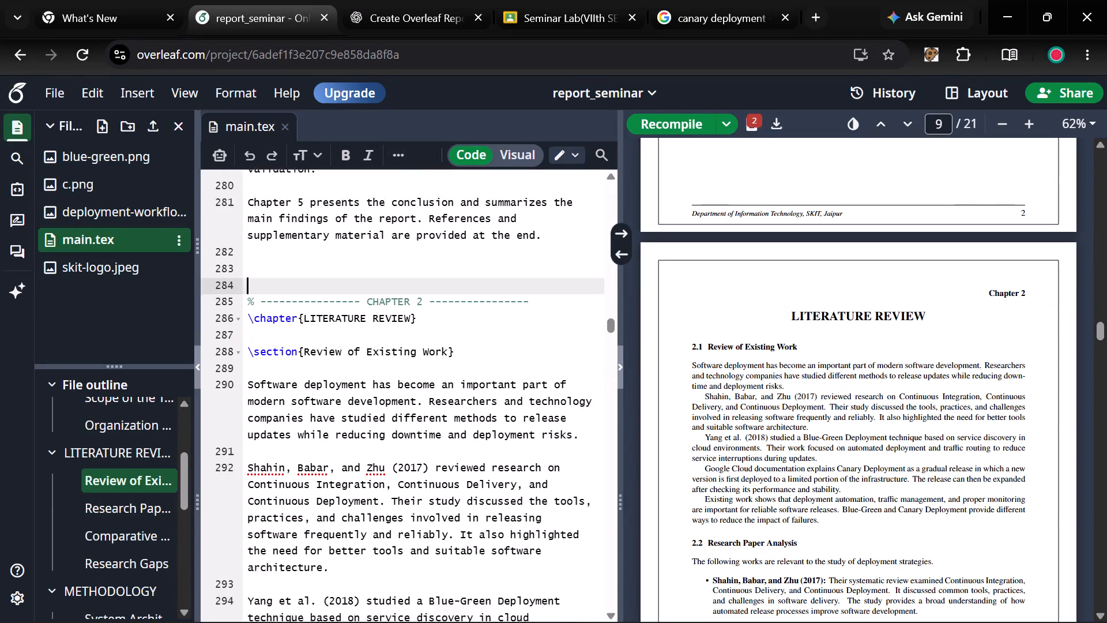
{"action": "scroll", "coordinate": [281, 307], "scroll_direction": "down", "scroll_amount": 1}
{"action": "left_click_drag", "start_coordinate": [258, 212], "coordinate": [437, 527]}
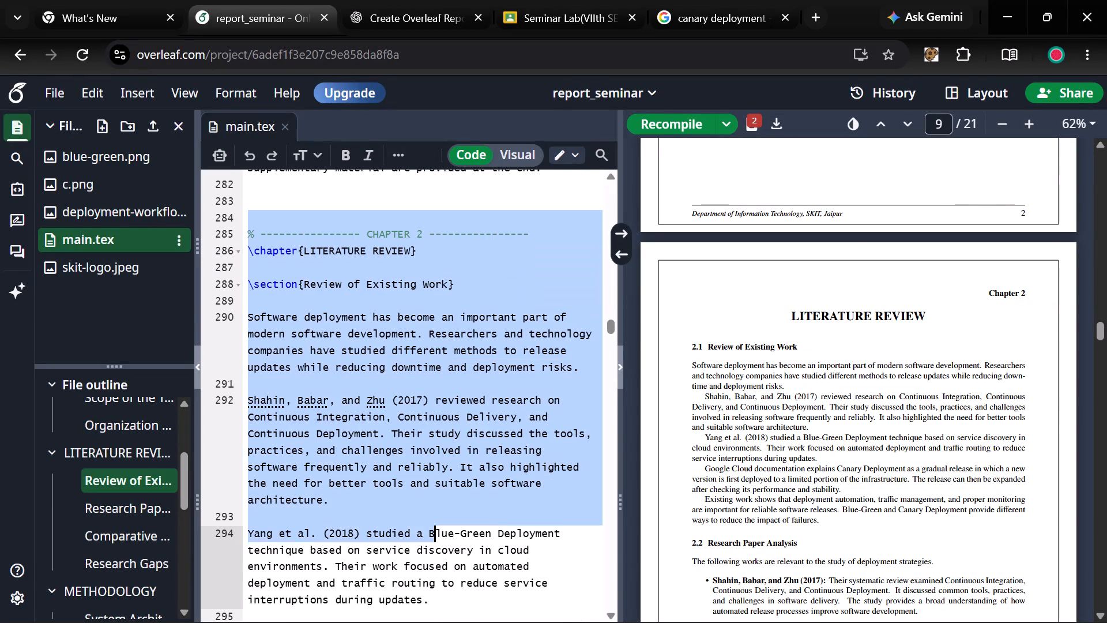
{"action": "left_click_drag", "start_coordinate": [437, 527], "coordinate": [448, 622]}
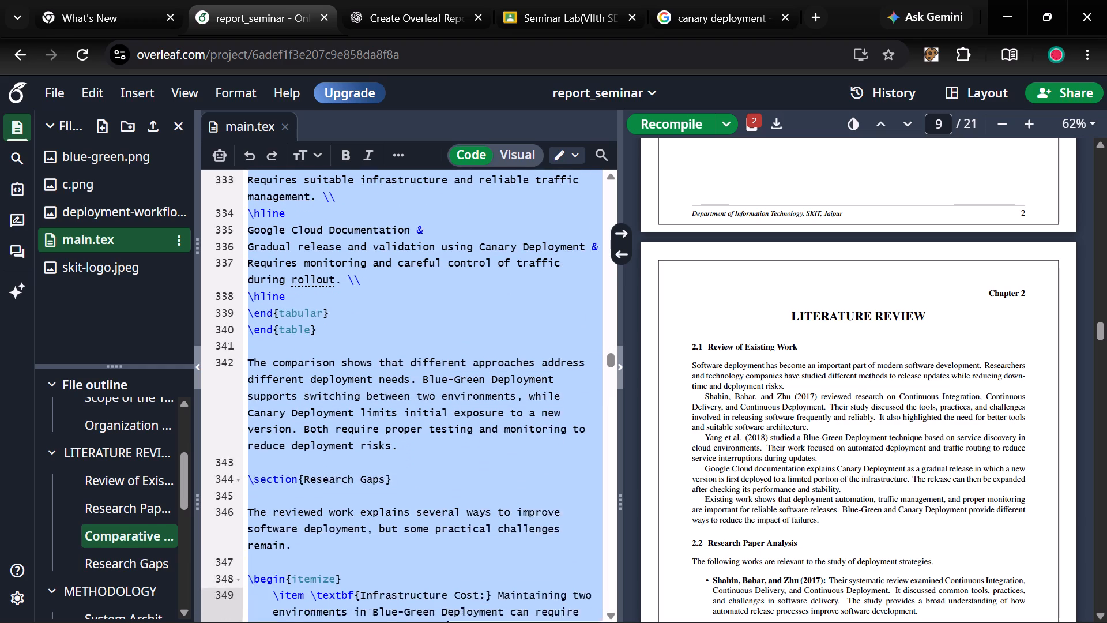
{"action": "left_click_drag", "start_coordinate": [448, 622], "coordinate": [449, 622]}
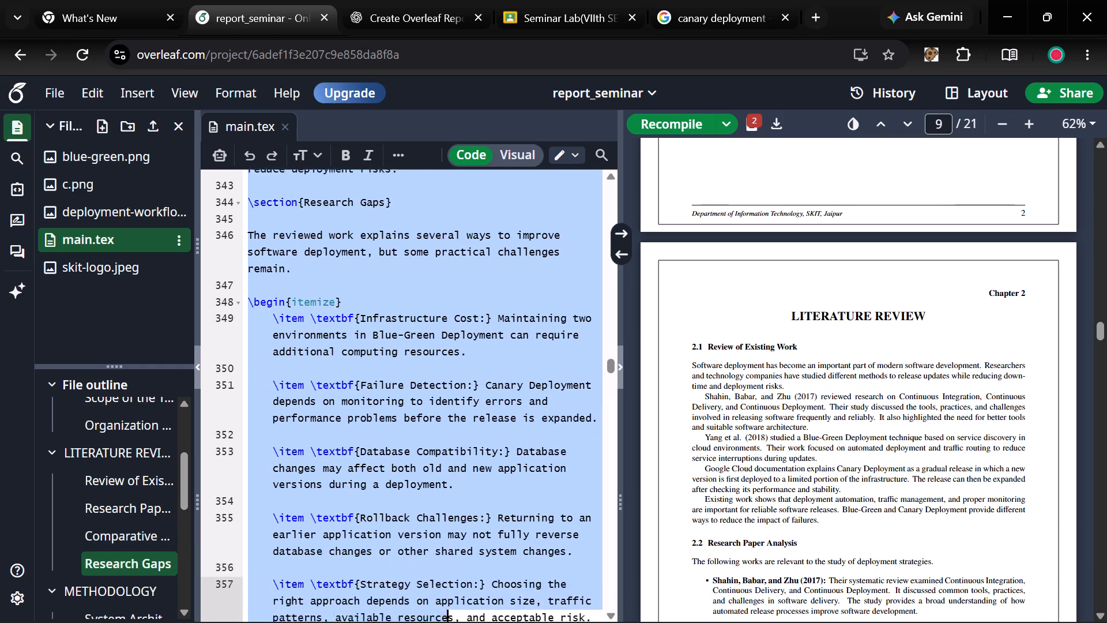
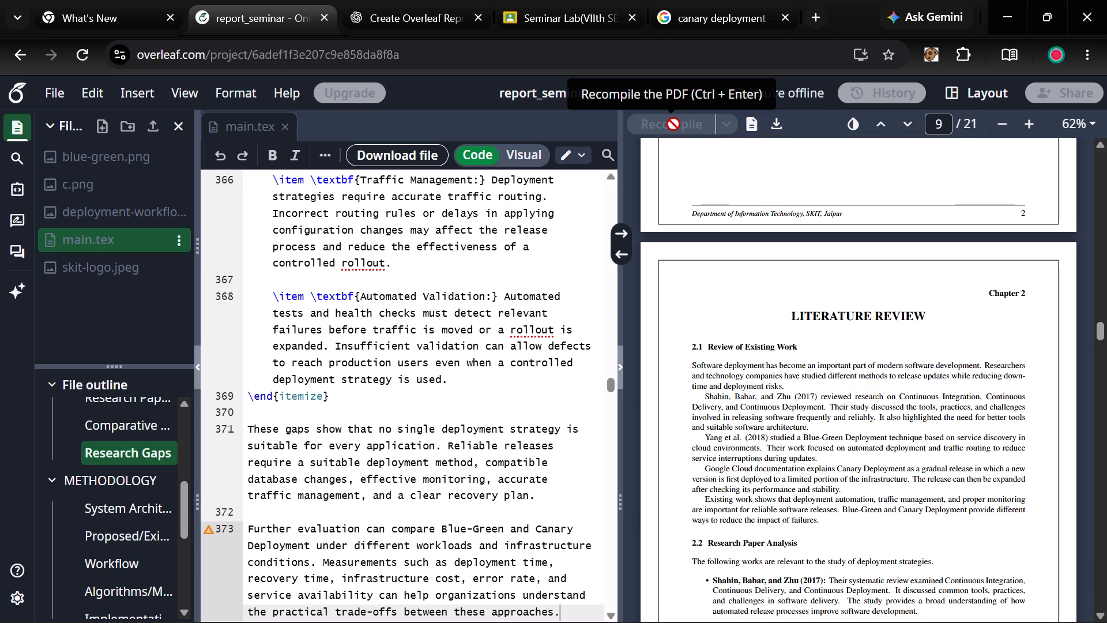
{"action": "scroll", "coordinate": [778, 359], "scroll_direction": "down", "scroll_amount": 1}
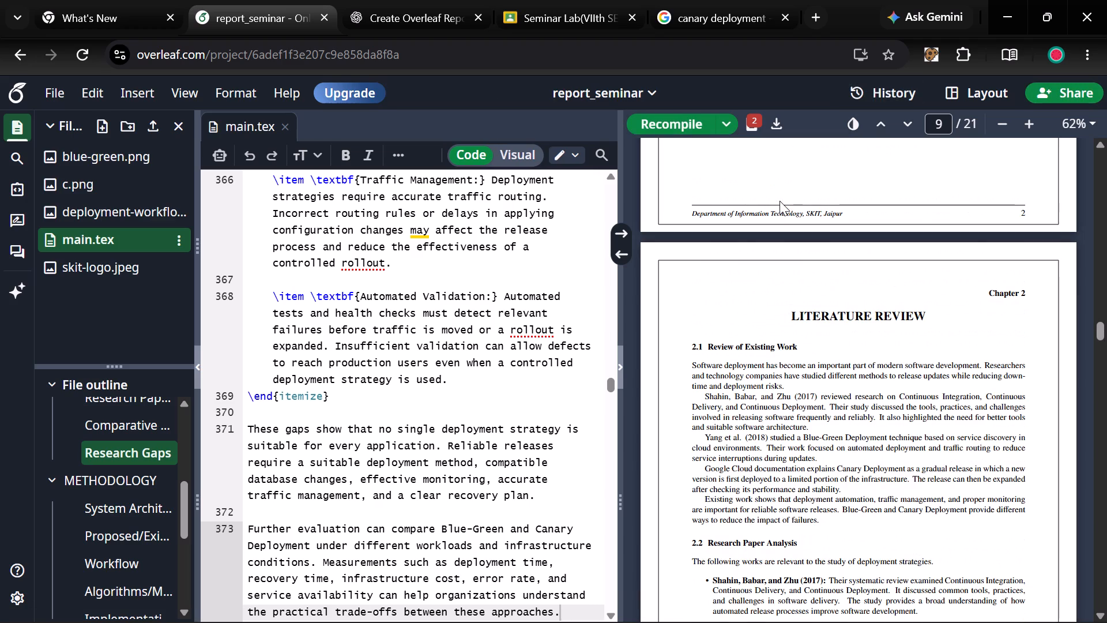
{"action": "left_click", "coordinate": [666, 121]}
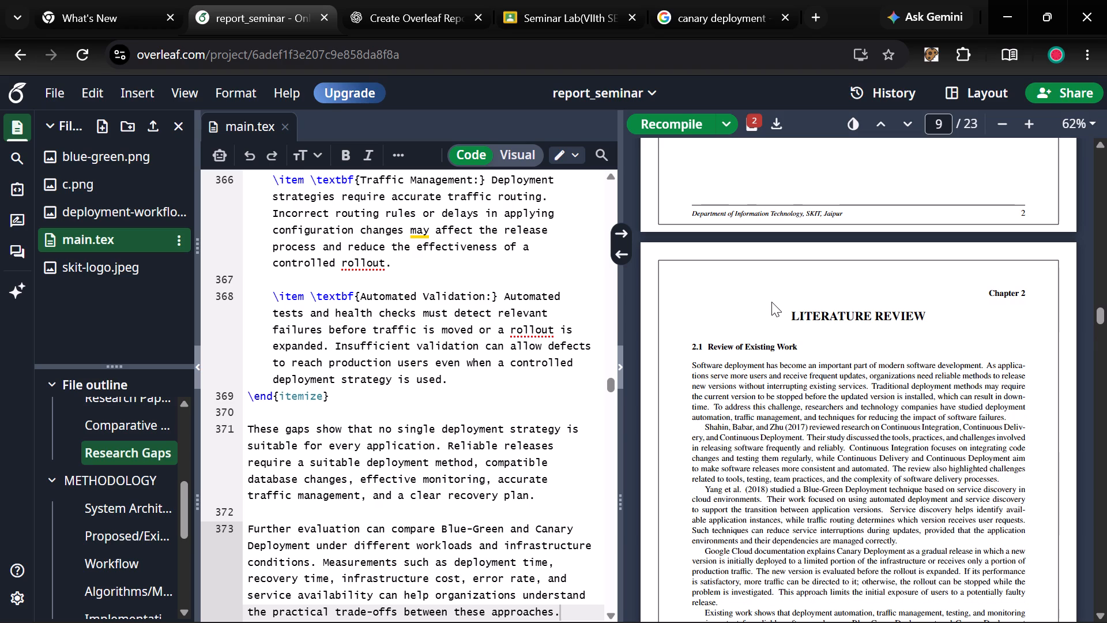
Review the compiled Chapter 2 pages, from Review of Existing Work through the comparison table and Research Gaps.
{"action": "scroll", "coordinate": [771, 302], "scroll_direction": "down", "scroll_amount": 3}
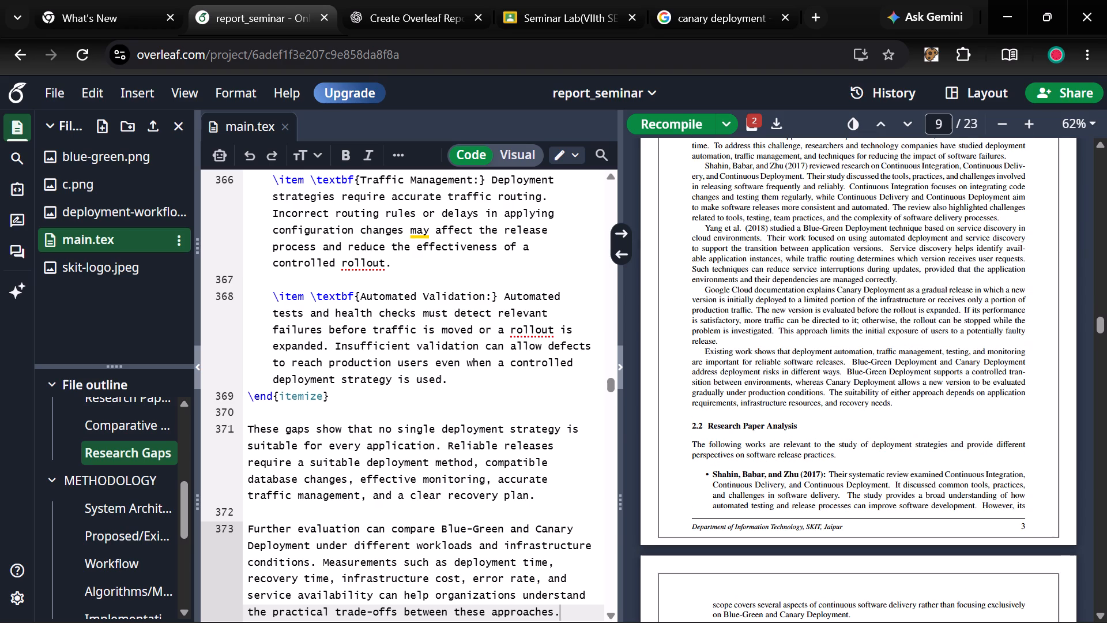
{"action": "scroll", "coordinate": [771, 302], "scroll_direction": "down", "scroll_amount": 2}
{"action": "scroll", "coordinate": [771, 302], "scroll_direction": "up", "scroll_amount": 2}
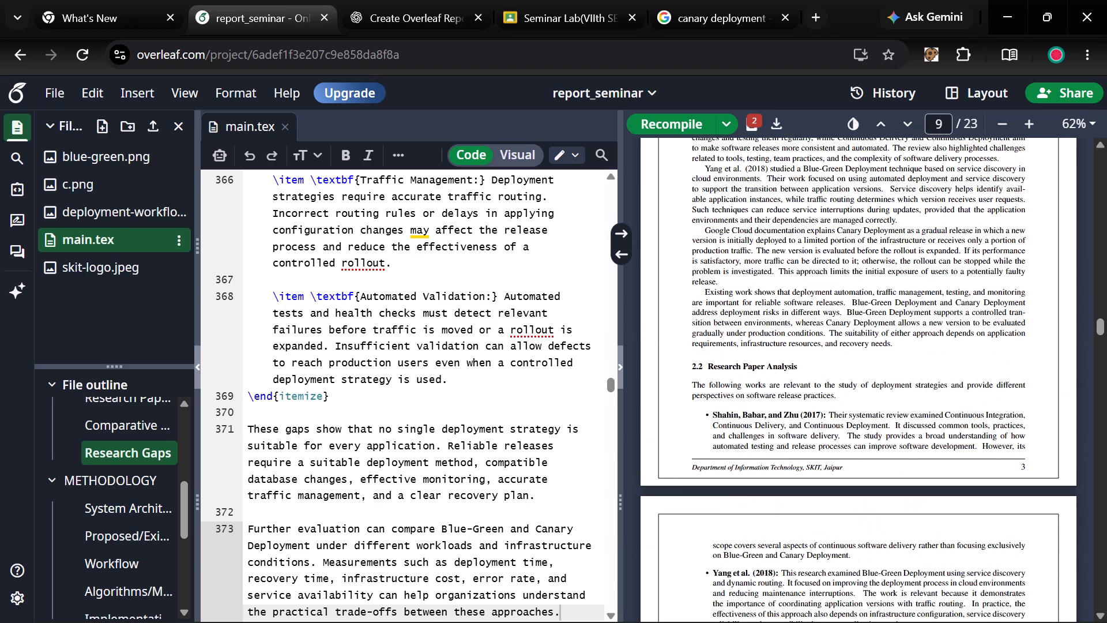
{"action": "scroll", "coordinate": [771, 302], "scroll_direction": "up", "scroll_amount": 3}
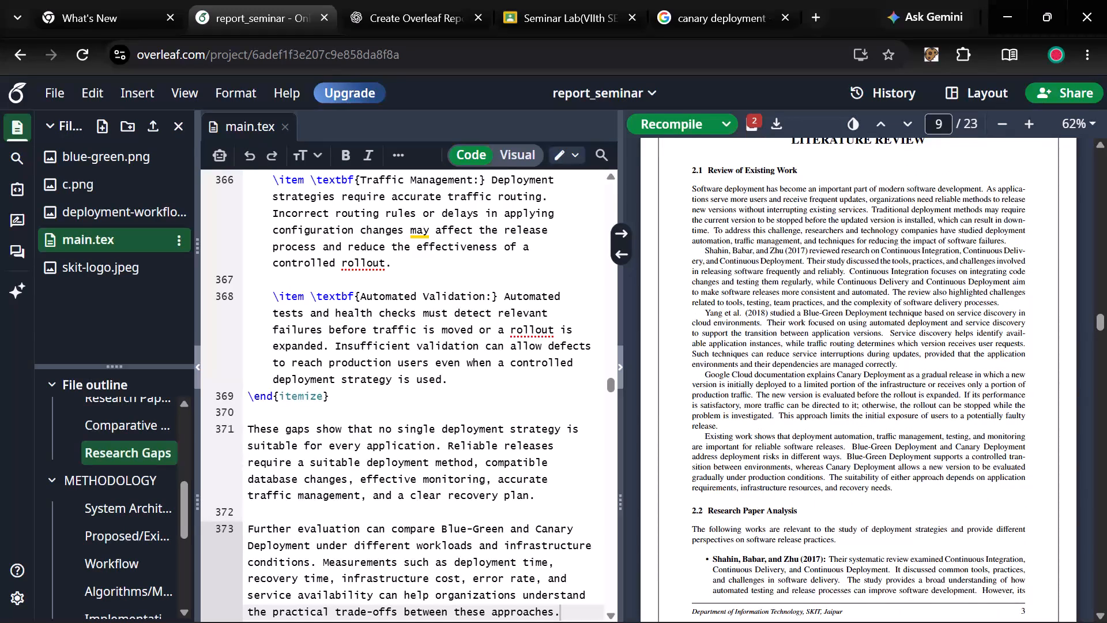
{"action": "scroll", "coordinate": [771, 302], "scroll_direction": "down", "scroll_amount": 6}
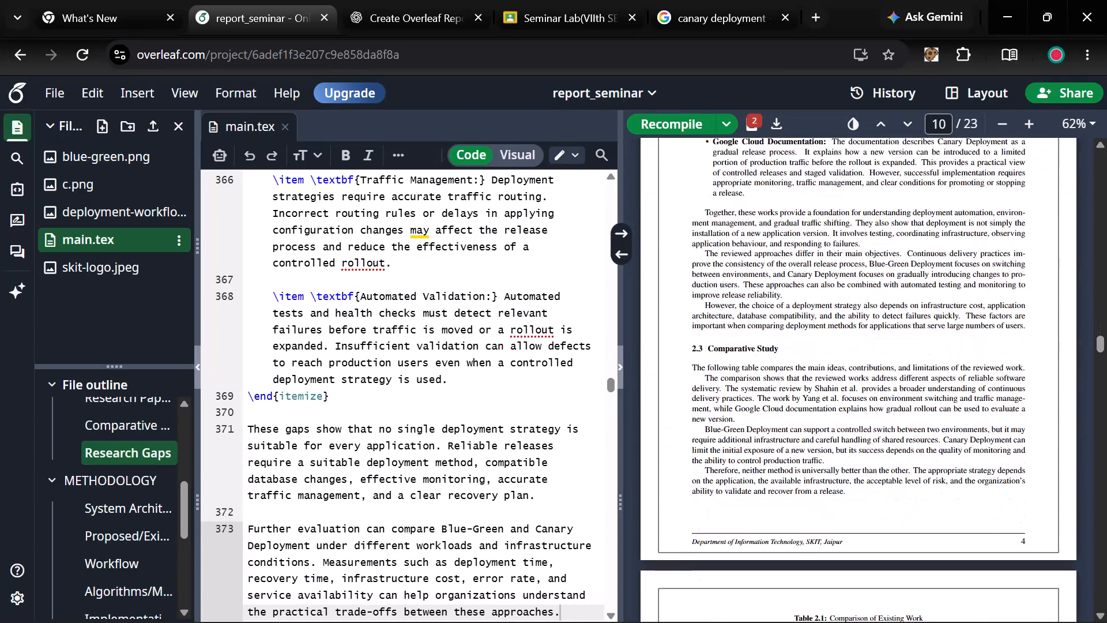
{"action": "scroll", "coordinate": [771, 302], "scroll_direction": "down", "scroll_amount": 6}
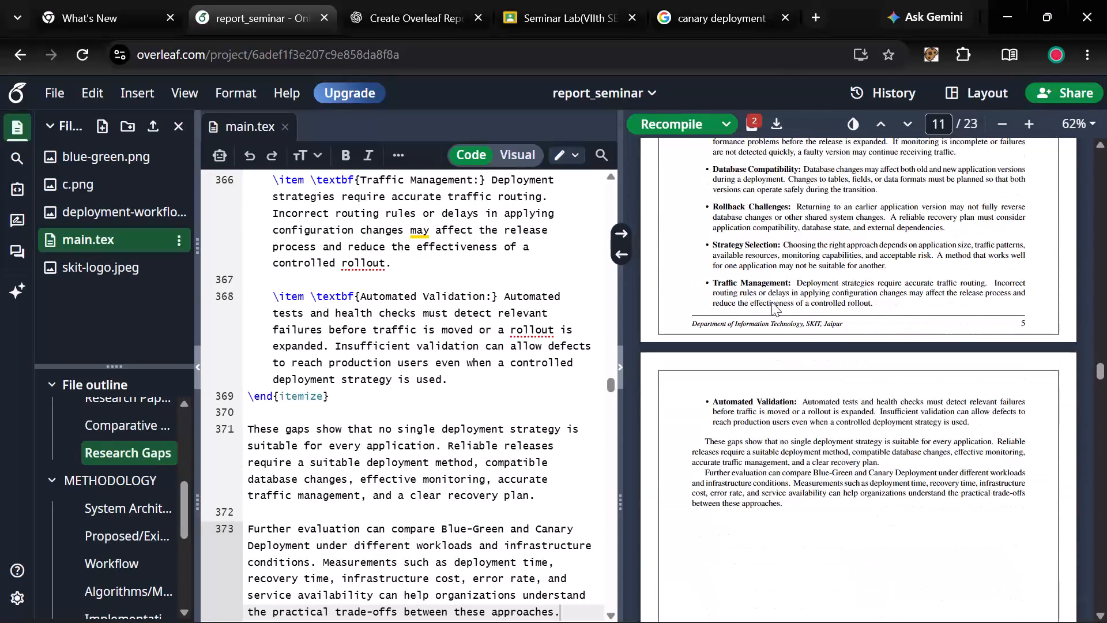
{"action": "scroll", "coordinate": [771, 302], "scroll_direction": "down", "scroll_amount": 5}
{"action": "scroll", "coordinate": [771, 302], "scroll_direction": "up", "scroll_amount": 2}
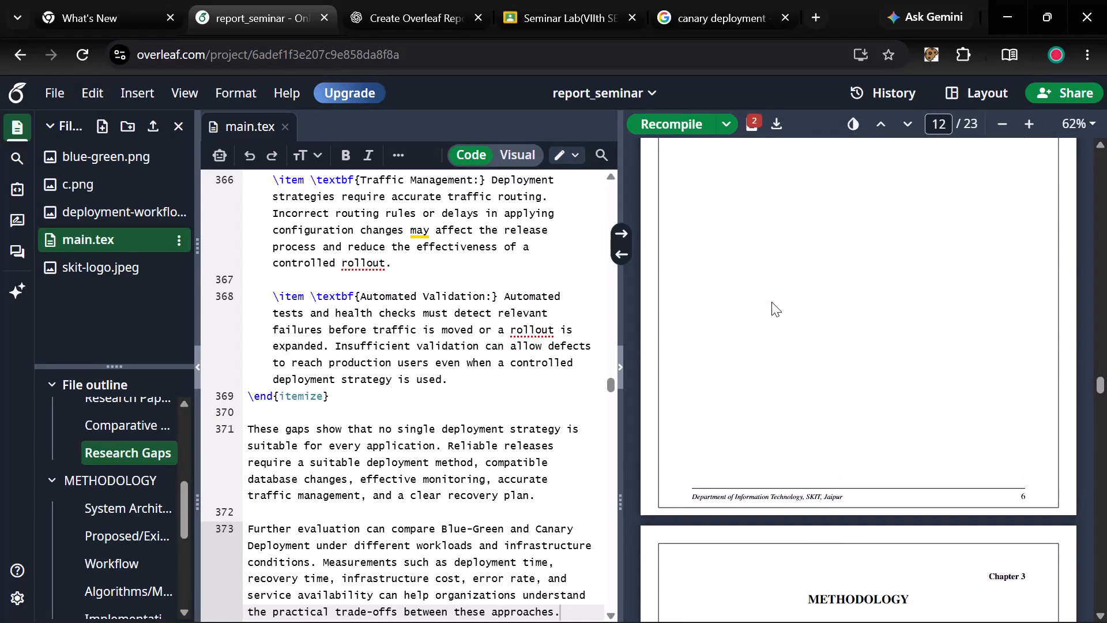
{"action": "scroll", "coordinate": [771, 302], "scroll_direction": "up", "scroll_amount": 6}
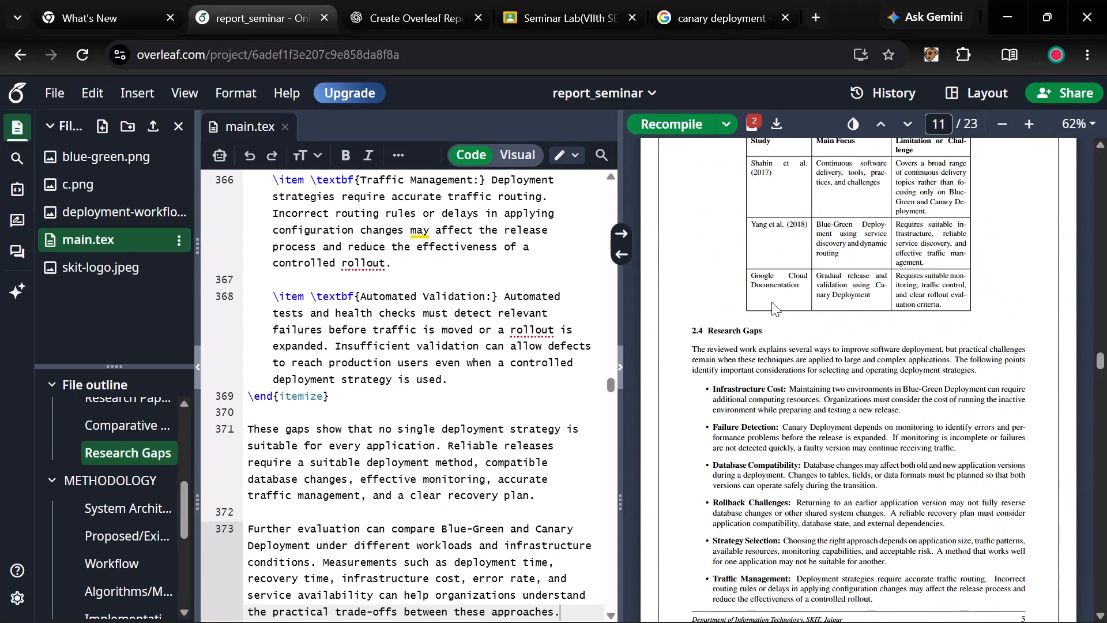
{"action": "scroll", "coordinate": [771, 302], "scroll_direction": "up", "scroll_amount": 1}
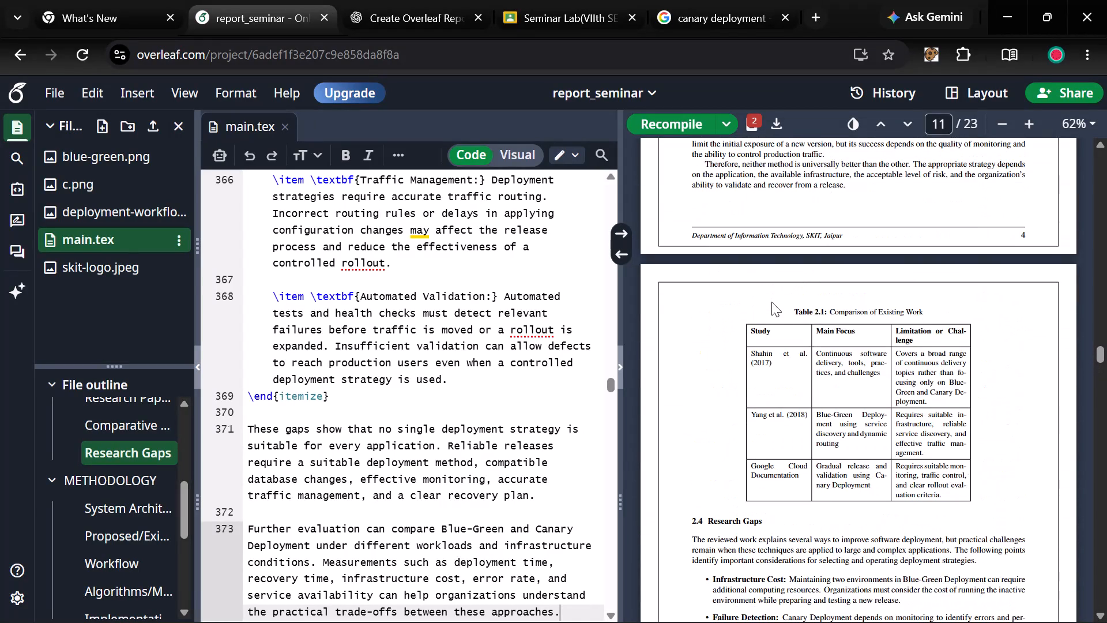
{"action": "scroll", "coordinate": [771, 302], "scroll_direction": "down", "scroll_amount": 1}
{"action": "scroll", "coordinate": [771, 302], "scroll_direction": "up", "scroll_amount": 2}
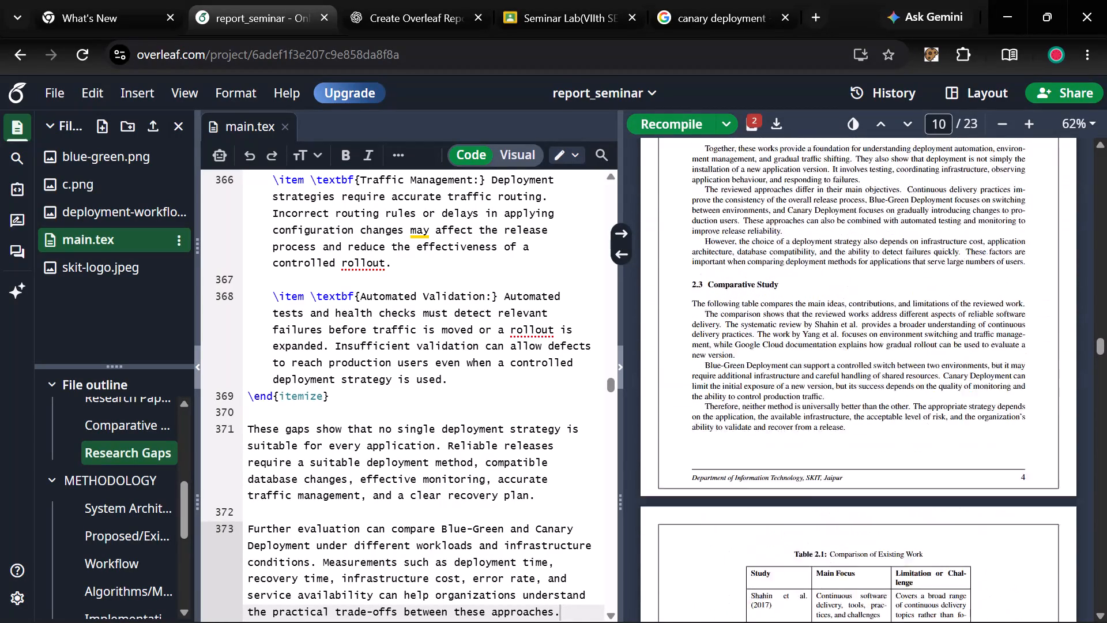
{"action": "scroll", "coordinate": [771, 302], "scroll_direction": "up", "scroll_amount": 1}
{"action": "scroll", "coordinate": [771, 302], "scroll_direction": "down", "scroll_amount": 2}
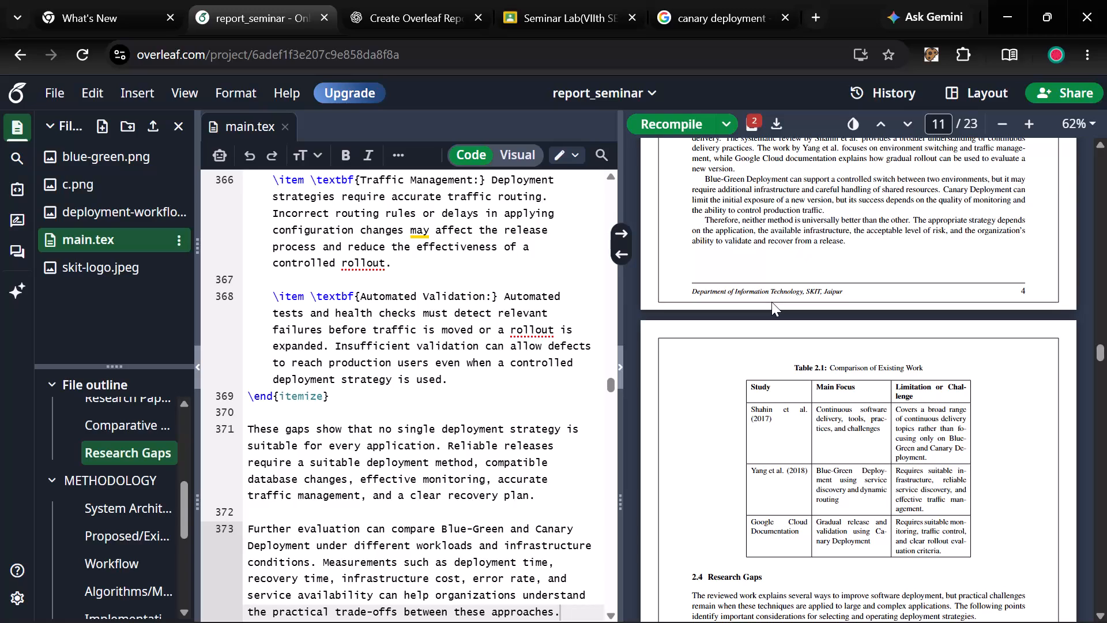
Check the PDF's table of contents, list of tables and Chapter 1 pages against the start of Chapter 2.
{"action": "scroll", "coordinate": [771, 302], "scroll_direction": "up", "scroll_amount": 3}
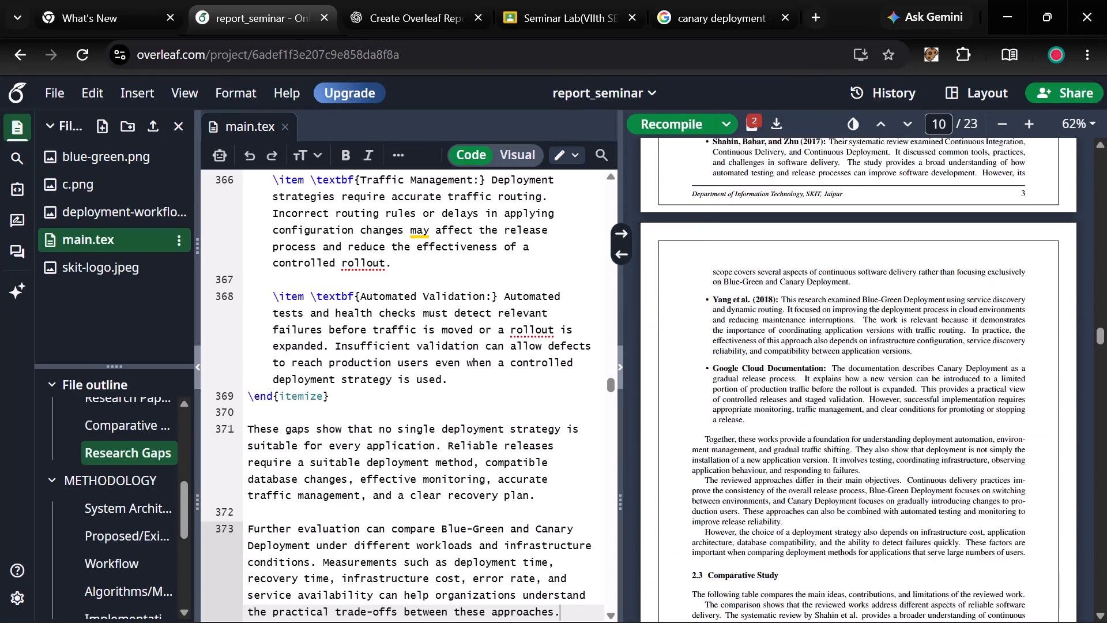
{"action": "scroll", "coordinate": [771, 302], "scroll_direction": "up", "scroll_amount": 10}
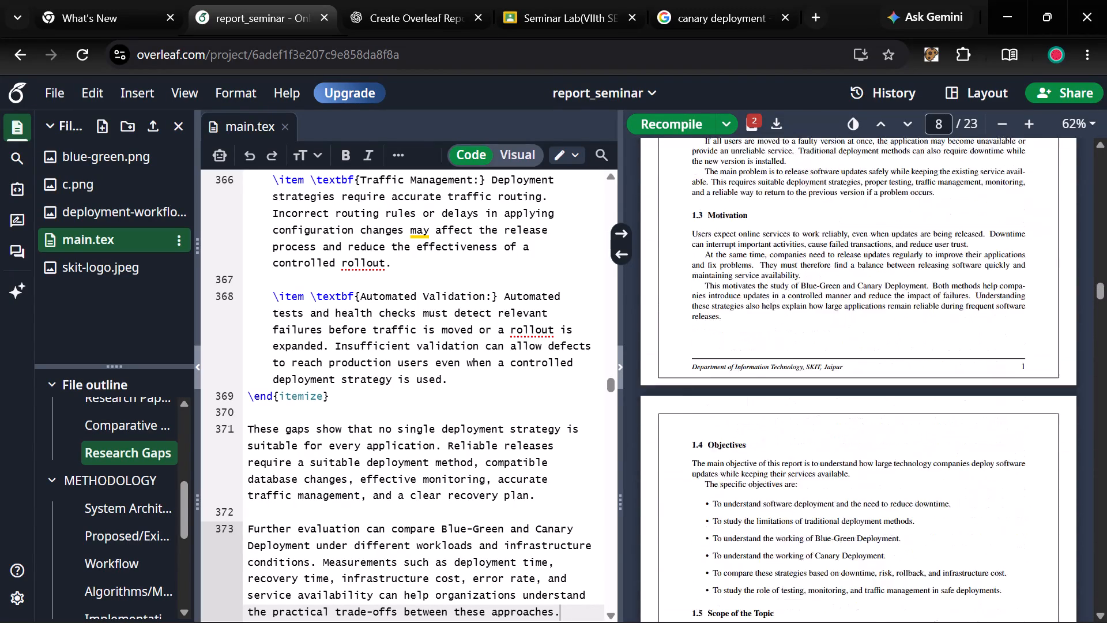
{"action": "scroll", "coordinate": [771, 302], "scroll_direction": "up", "scroll_amount": 7}
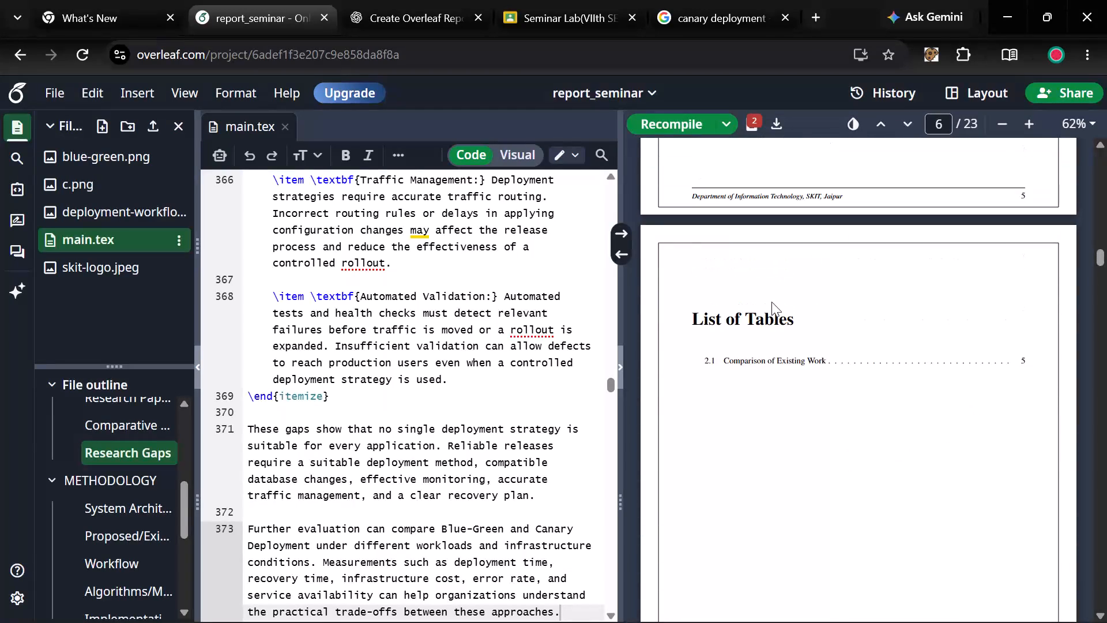
{"action": "scroll", "coordinate": [771, 302], "scroll_direction": "up", "scroll_amount": 7}
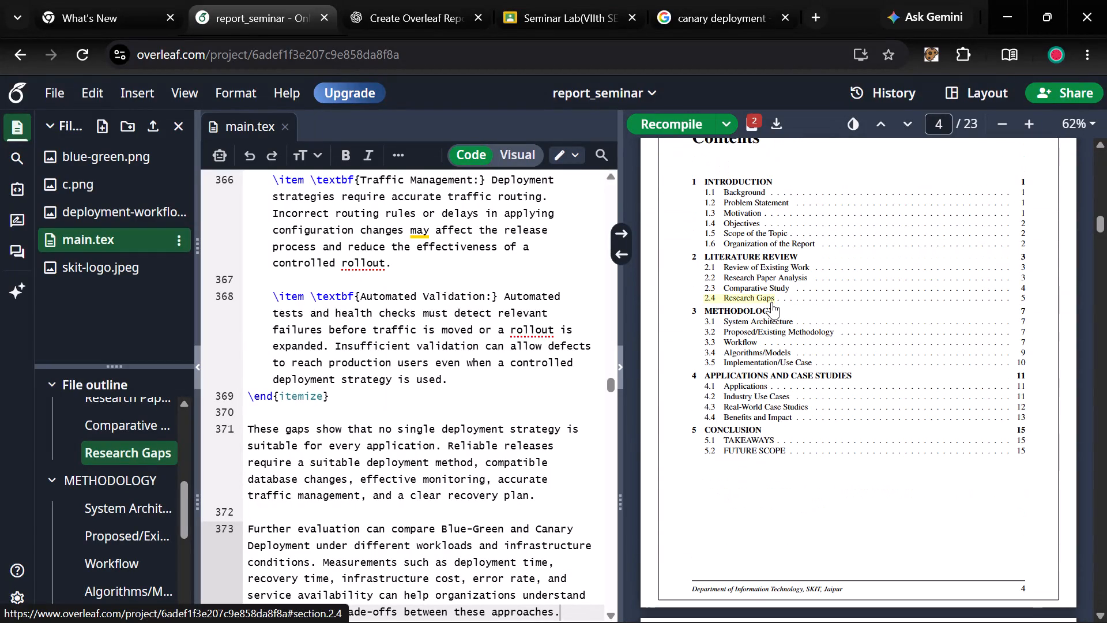
{"action": "scroll", "coordinate": [771, 302], "scroll_direction": "up", "scroll_amount": 3}
{"action": "scroll", "coordinate": [771, 302], "scroll_direction": "down", "scroll_amount": 14}
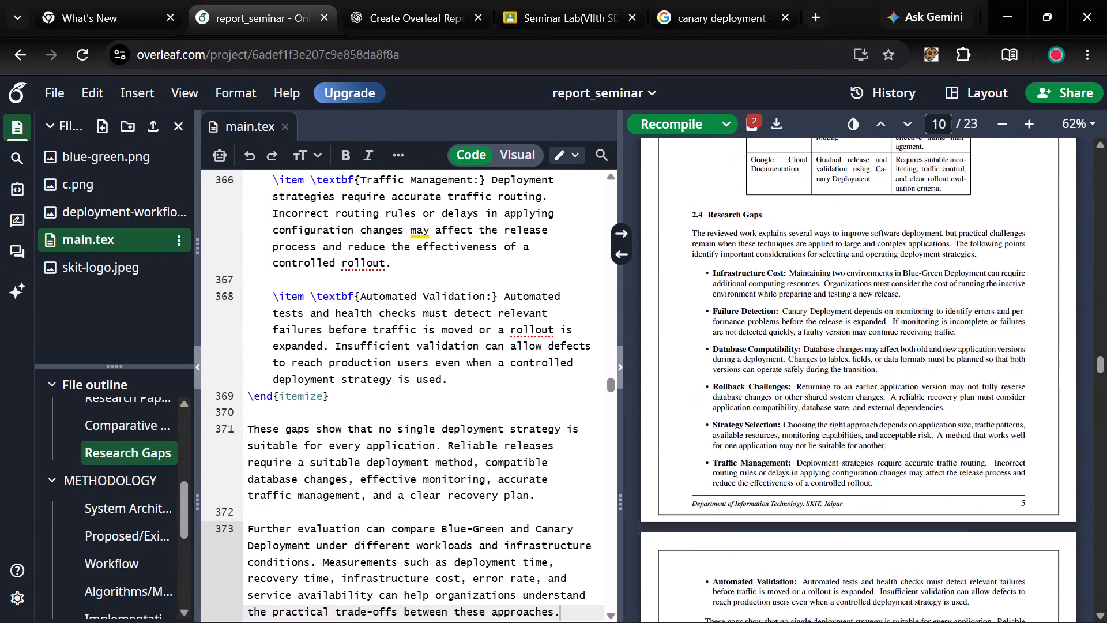
{"action": "scroll", "coordinate": [771, 302], "scroll_direction": "down", "scroll_amount": 3}
{"action": "scroll", "coordinate": [771, 302], "scroll_direction": "up", "scroll_amount": 7}
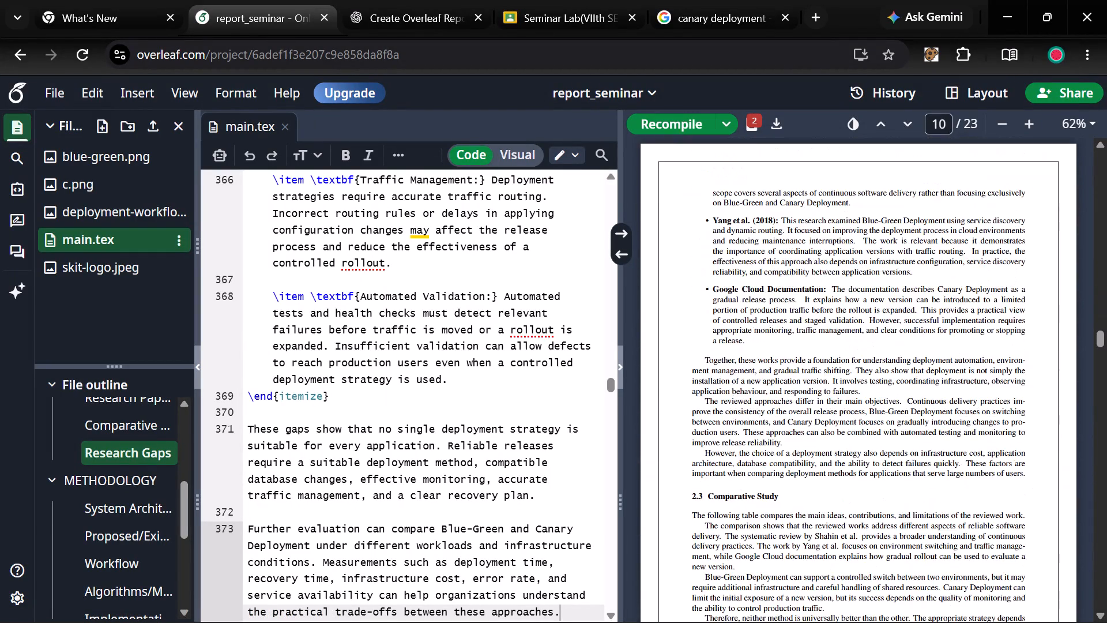
{"action": "scroll", "coordinate": [771, 302], "scroll_direction": "up", "scroll_amount": 7}
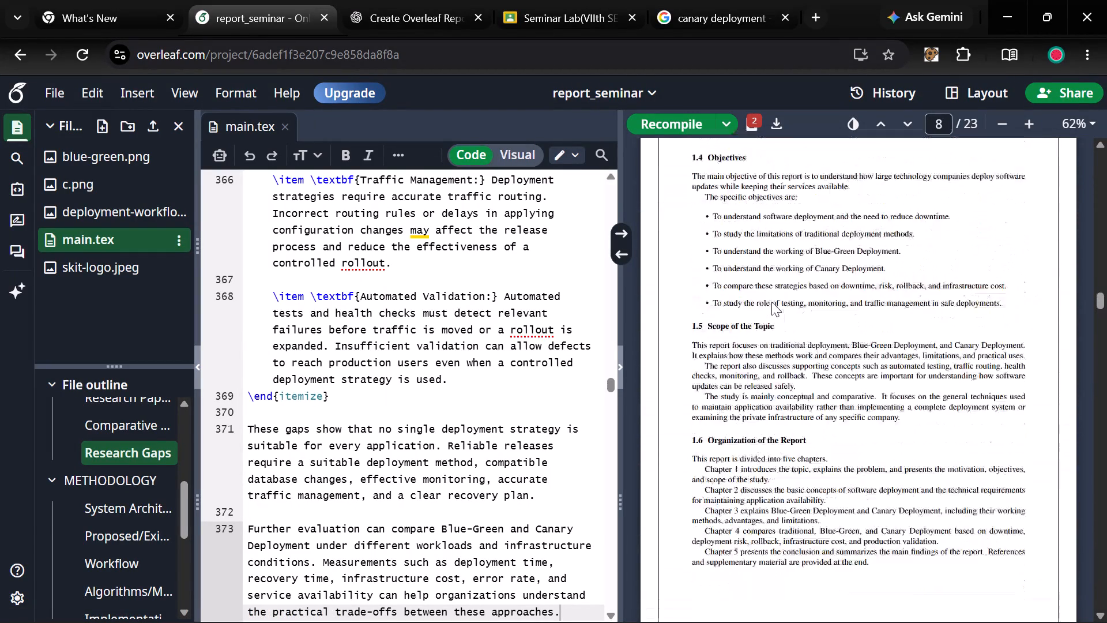
{"action": "scroll", "coordinate": [771, 302], "scroll_direction": "up", "scroll_amount": 3}
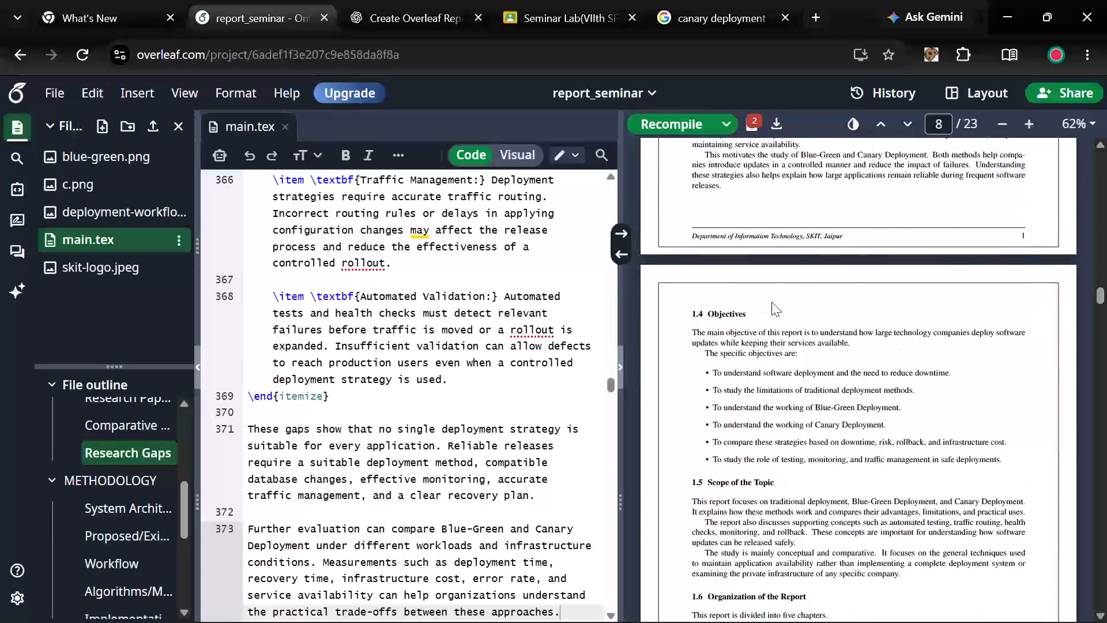
{"action": "scroll", "coordinate": [771, 302], "scroll_direction": "up", "scroll_amount": 3}
{"action": "scroll", "coordinate": [771, 302], "scroll_direction": "down", "scroll_amount": 6}
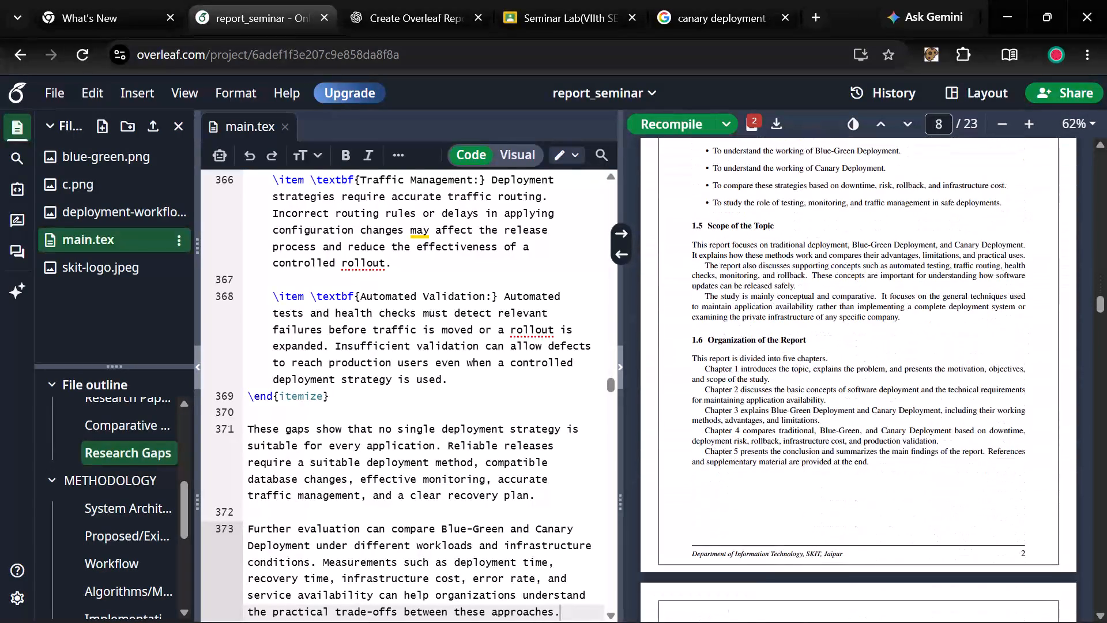
{"action": "scroll", "coordinate": [771, 302], "scroll_direction": "down", "scroll_amount": 2}
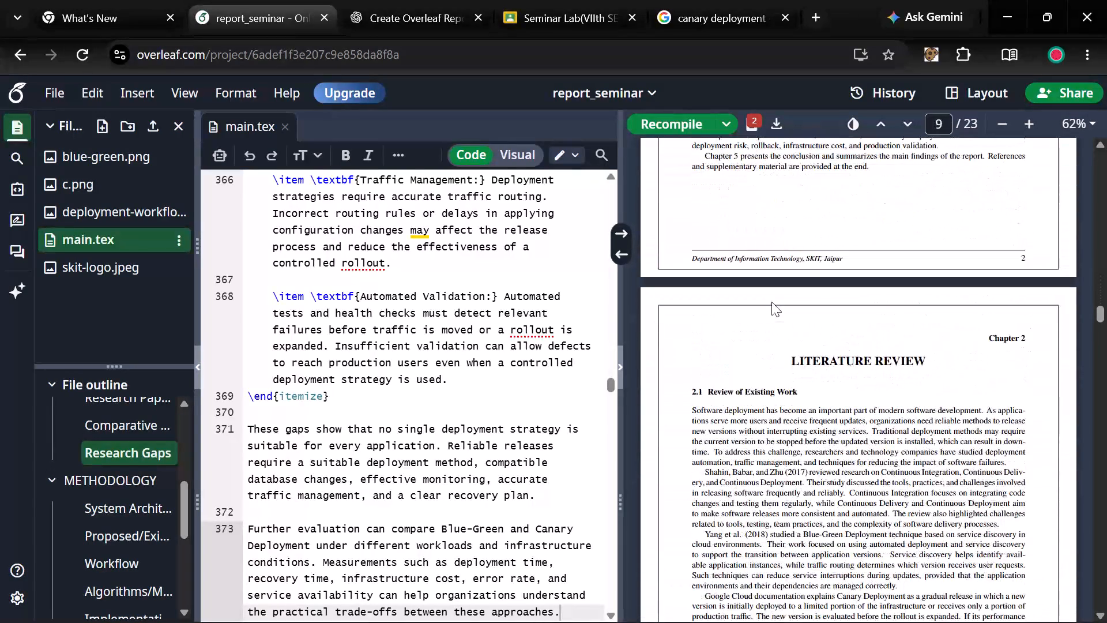
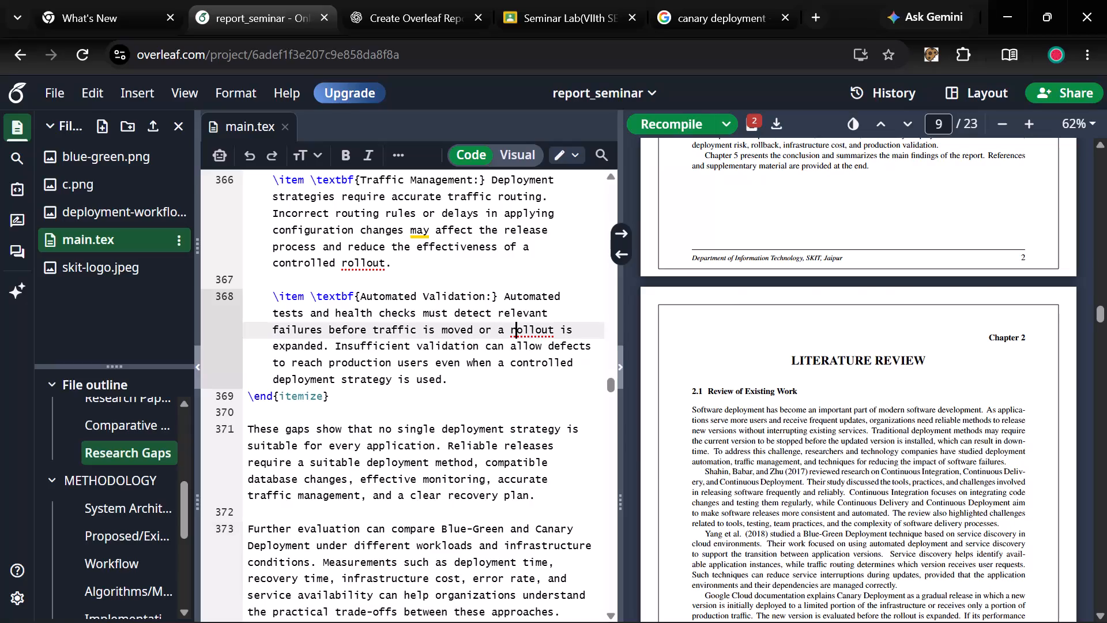
Review the compiled PDF from the Chapter 1 objectives through Chapters 2 to 5 and on to the references.
{"action": "scroll", "coordinate": [707, 345], "scroll_direction": "up", "scroll_amount": 3}
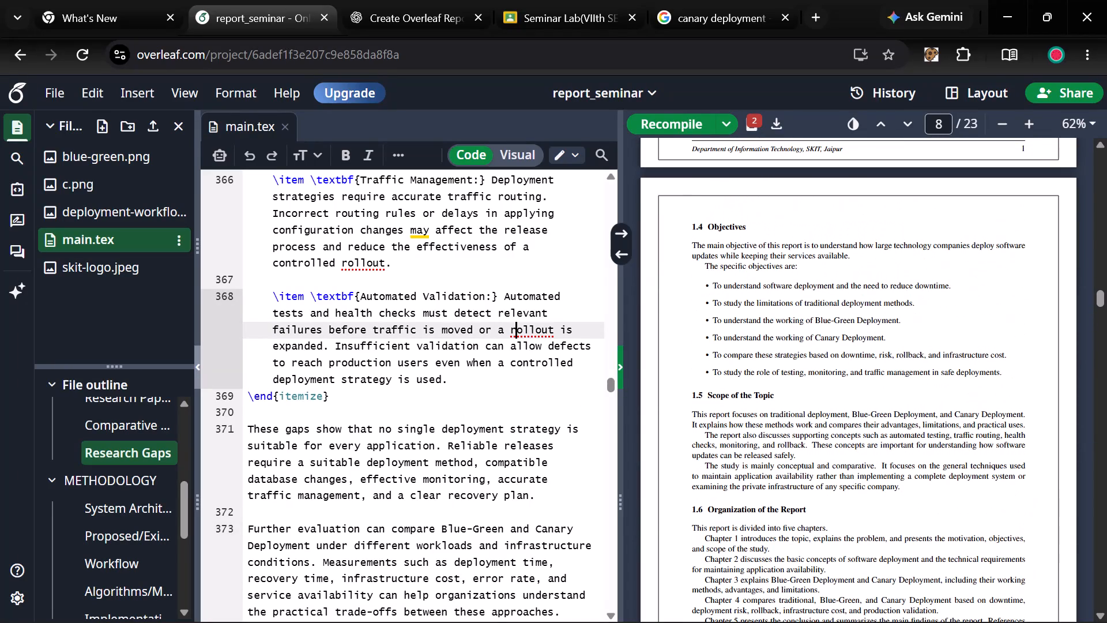
{"action": "scroll", "coordinate": [755, 419], "scroll_direction": "up", "scroll_amount": 3}
{"action": "scroll", "coordinate": [755, 419], "scroll_direction": "down", "scroll_amount": 4}
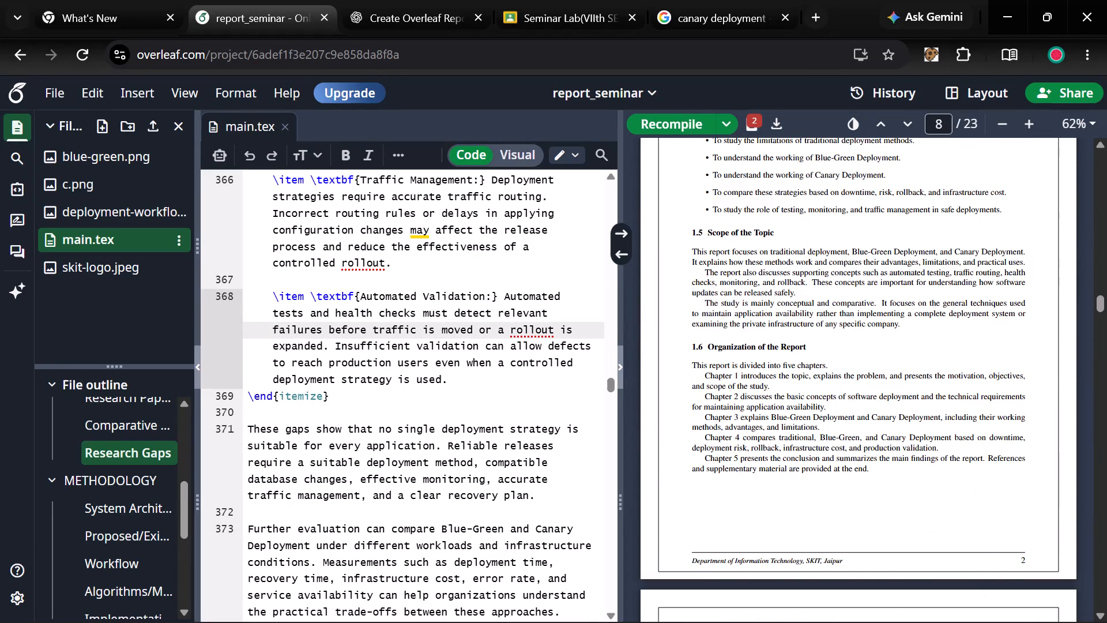
{"action": "scroll", "coordinate": [755, 419], "scroll_direction": "down", "scroll_amount": 4}
{"action": "scroll", "coordinate": [755, 419], "scroll_direction": "up", "scroll_amount": 2}
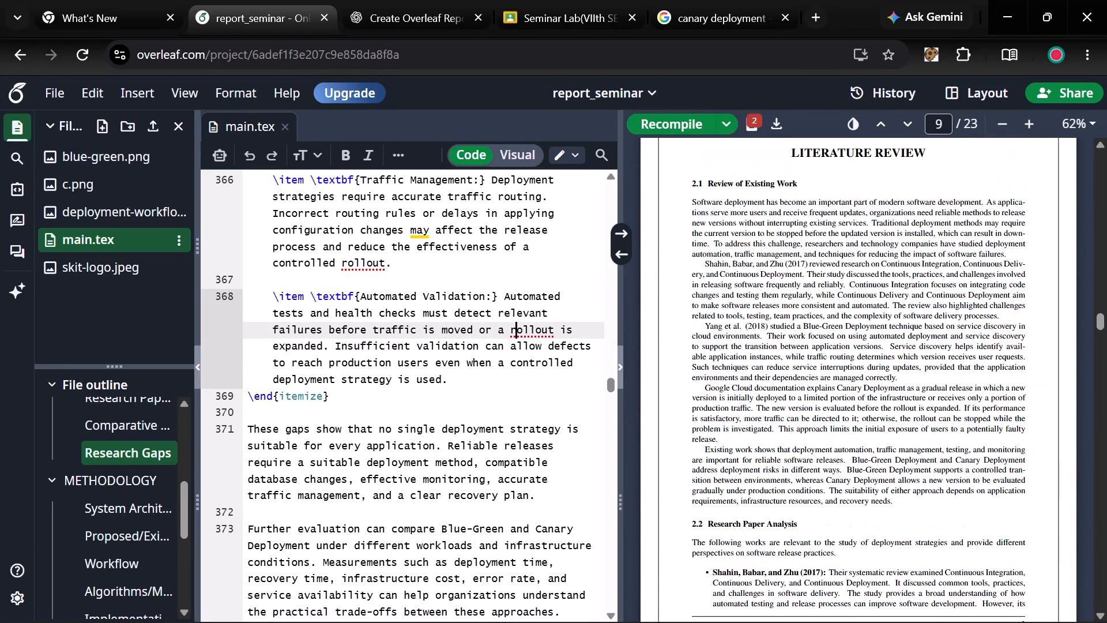
{"action": "scroll", "coordinate": [755, 419], "scroll_direction": "down", "scroll_amount": 8}
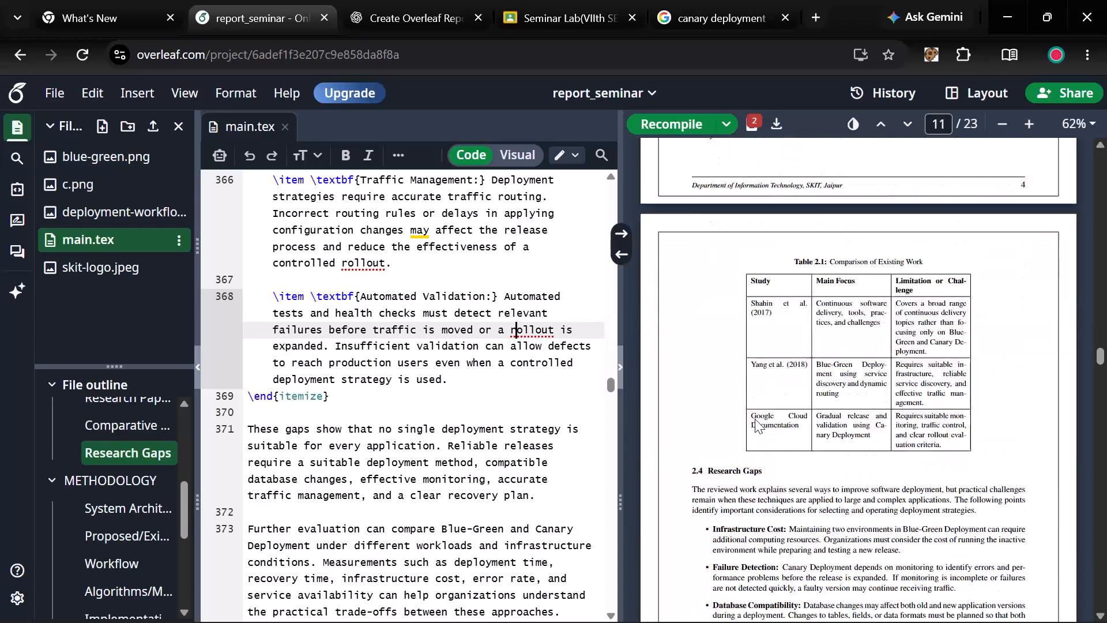
{"action": "scroll", "coordinate": [755, 419], "scroll_direction": "down", "scroll_amount": 8}
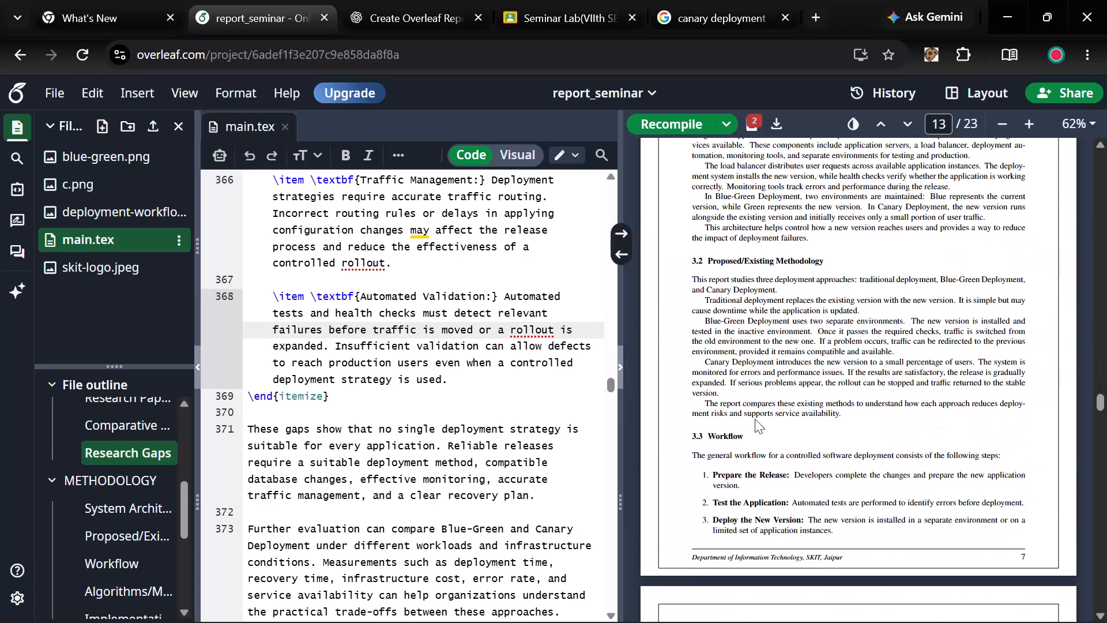
{"action": "scroll", "coordinate": [755, 419], "scroll_direction": "down", "scroll_amount": 10}
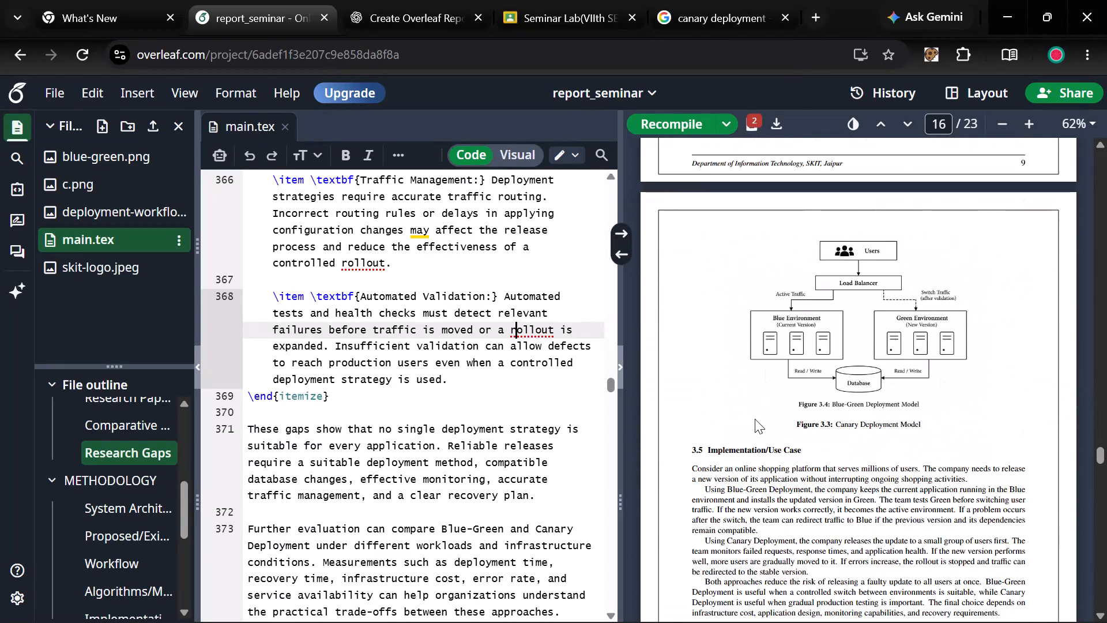
{"action": "scroll", "coordinate": [755, 419], "scroll_direction": "down", "scroll_amount": 6}
{"action": "scroll", "coordinate": [755, 419], "scroll_direction": "up", "scroll_amount": 1}
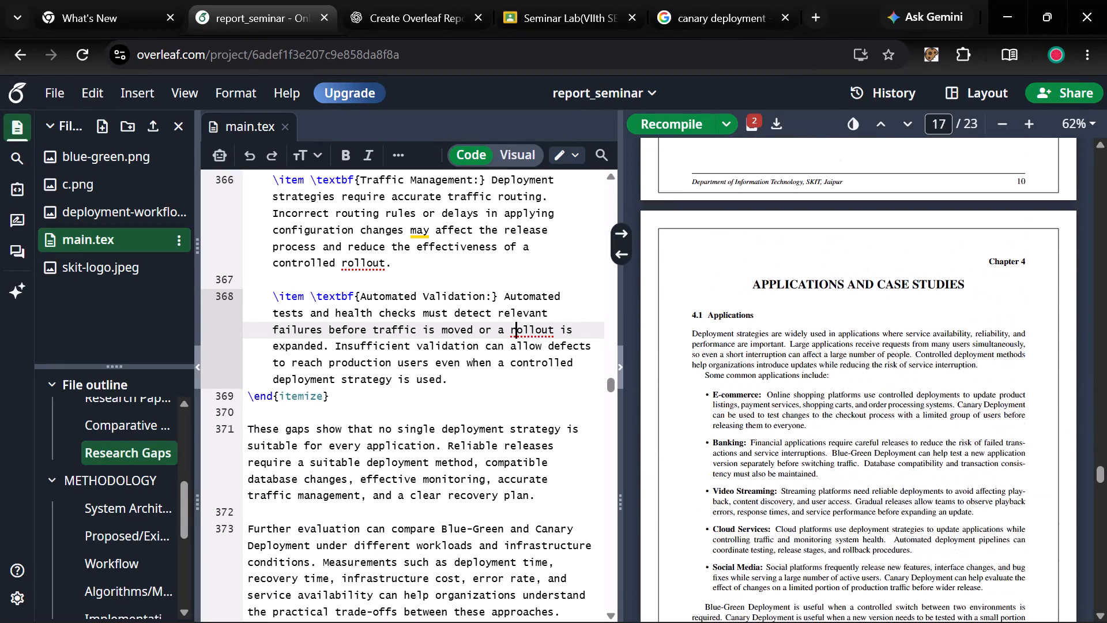
{"action": "scroll", "coordinate": [755, 419], "scroll_direction": "down", "scroll_amount": 4}
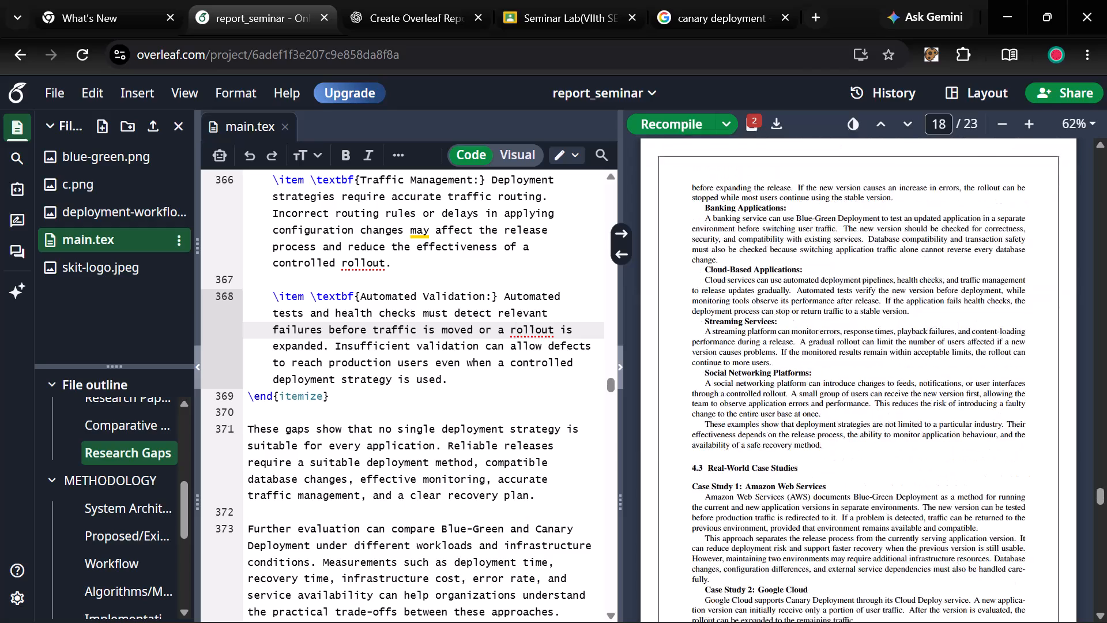
{"action": "scroll", "coordinate": [755, 419], "scroll_direction": "down", "scroll_amount": 8}
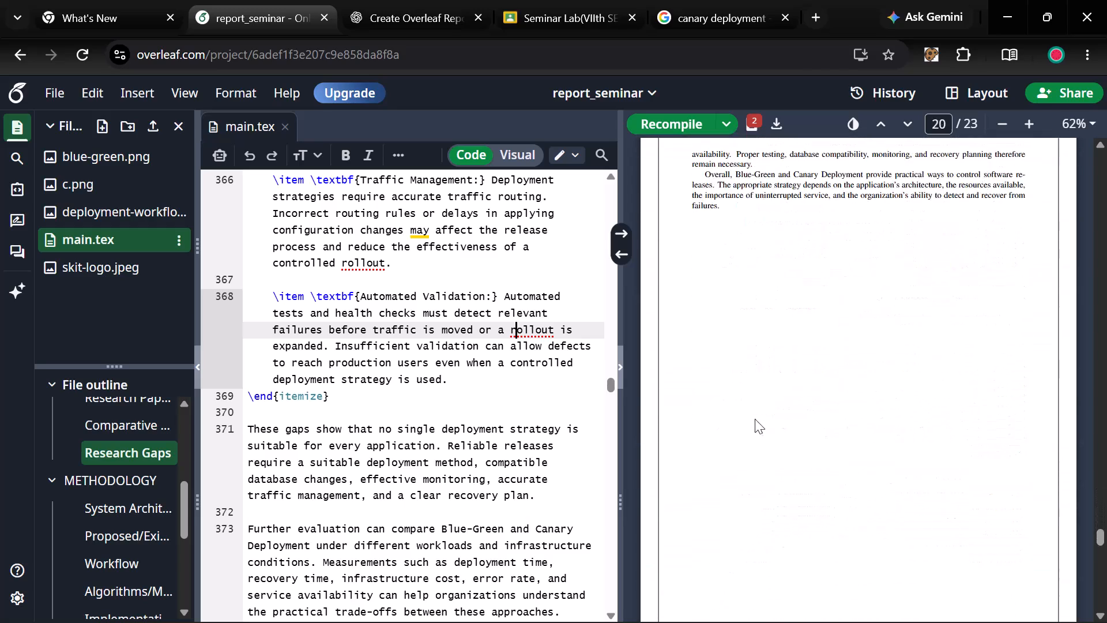
{"action": "scroll", "coordinate": [755, 419], "scroll_direction": "down", "scroll_amount": 7}
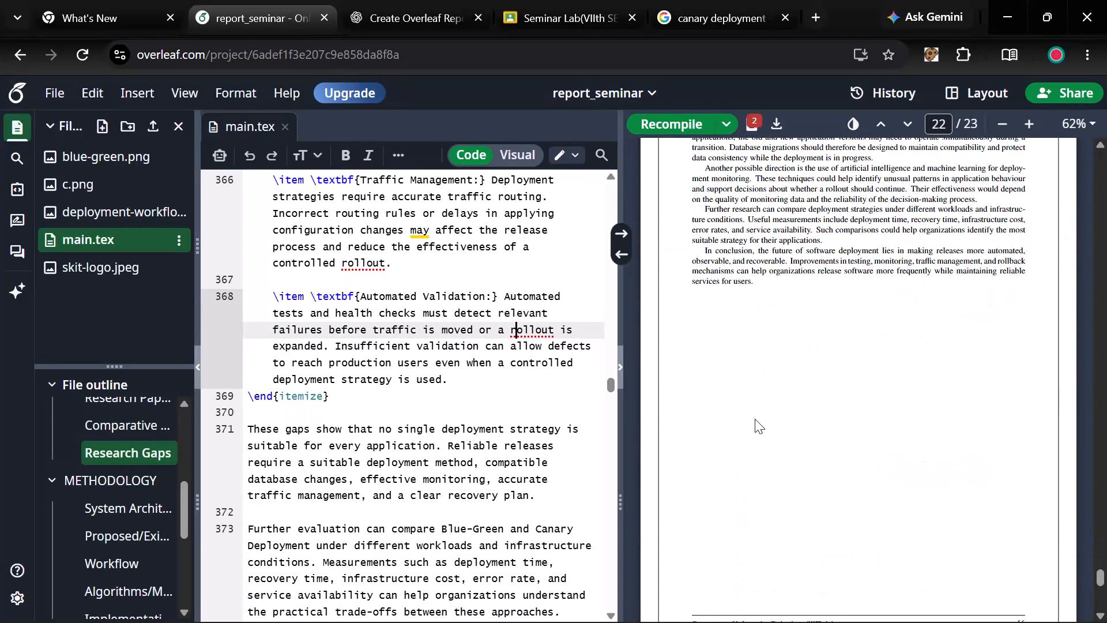
{"action": "scroll", "coordinate": [755, 419], "scroll_direction": "down", "scroll_amount": 7}
Check the PDF's front matter, from the acknowledgement to the List of Tables, and the Chapter 1 Introduction page.
{"action": "scroll", "coordinate": [755, 419], "scroll_direction": "up", "scroll_amount": 9}
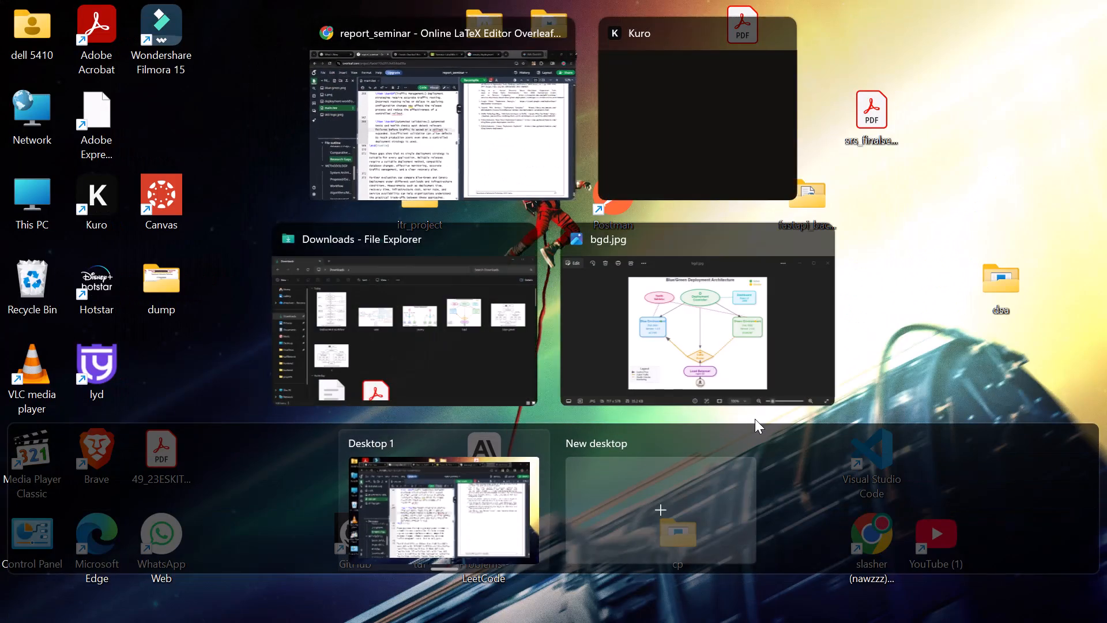
{"action": "scroll", "coordinate": [755, 419], "scroll_direction": "up", "scroll_amount": 20}
{"action": "scroll", "coordinate": [755, 419], "scroll_direction": "up", "scroll_amount": 20}
{"action": "scroll", "coordinate": [755, 419], "scroll_direction": "up", "scroll_amount": 4}
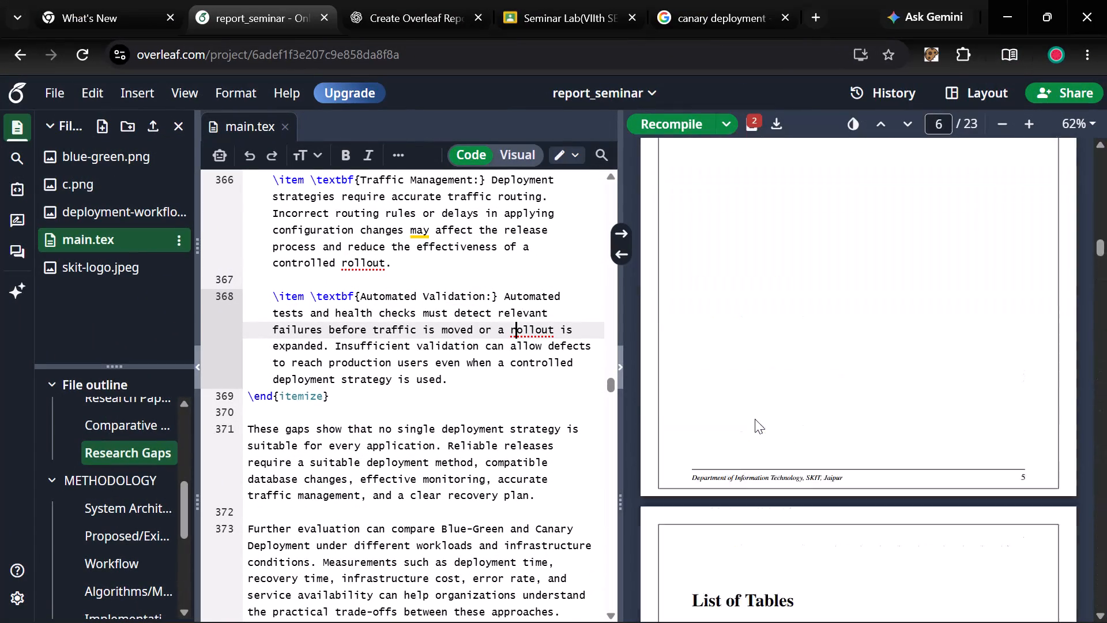
{"action": "scroll", "coordinate": [755, 419], "scroll_direction": "up", "scroll_amount": 5}
{"action": "scroll", "coordinate": [755, 419], "scroll_direction": "down", "scroll_amount": 8}
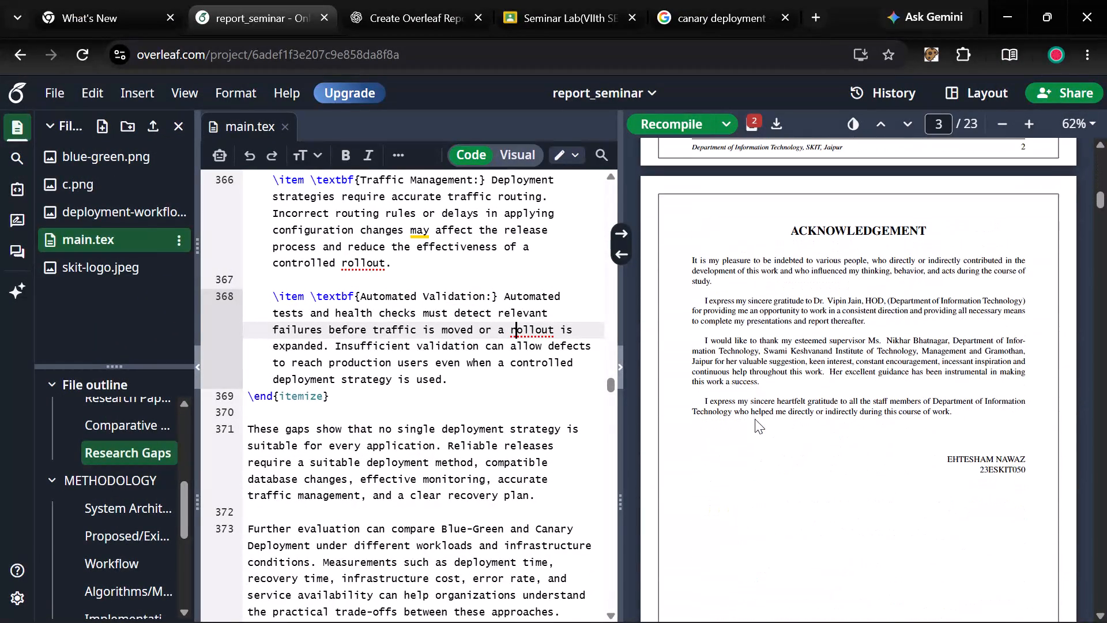
{"action": "scroll", "coordinate": [755, 419], "scroll_direction": "down", "scroll_amount": 12}
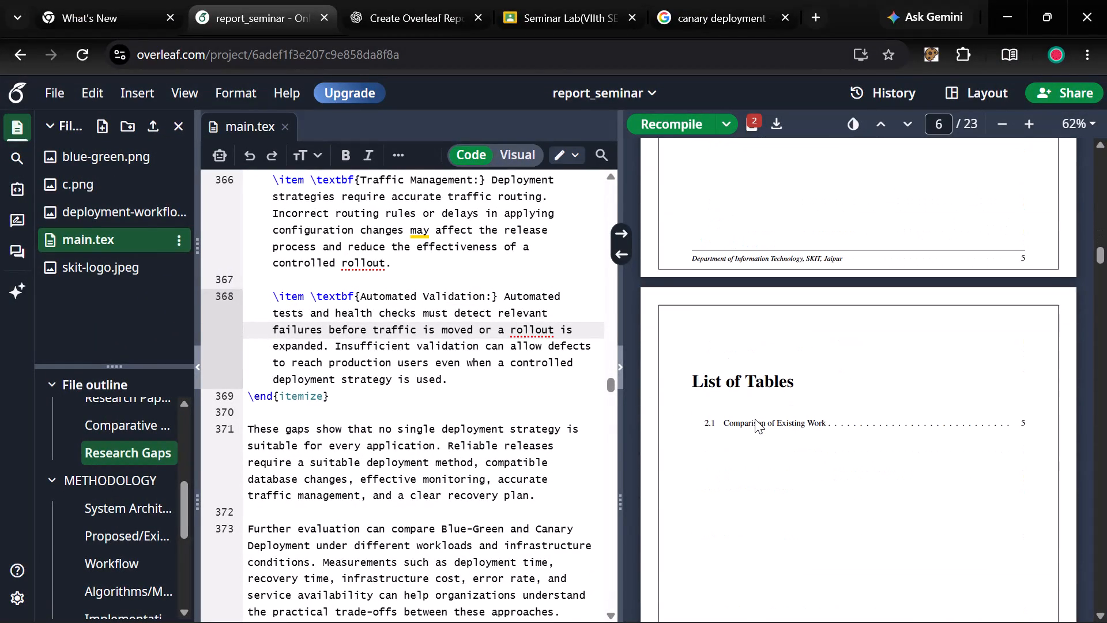
{"action": "scroll", "coordinate": [755, 419], "scroll_direction": "down", "scroll_amount": 6}
{"action": "scroll", "coordinate": [755, 419], "scroll_direction": "up", "scroll_amount": 1}
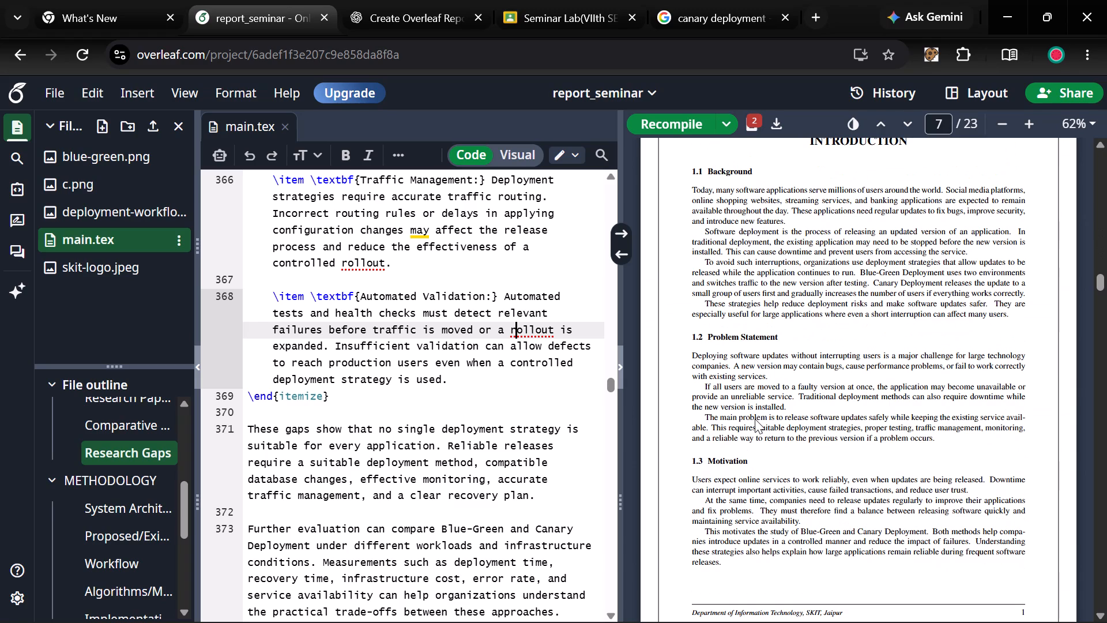
Examine the main.tex source from Chapter 2 back to Chapter 1's Scope and Organization sections, along with the matching PDF pages.
{"action": "left_click", "coordinate": [472, 346]}
{"action": "scroll", "coordinate": [472, 346], "scroll_direction": "up", "scroll_amount": 10}
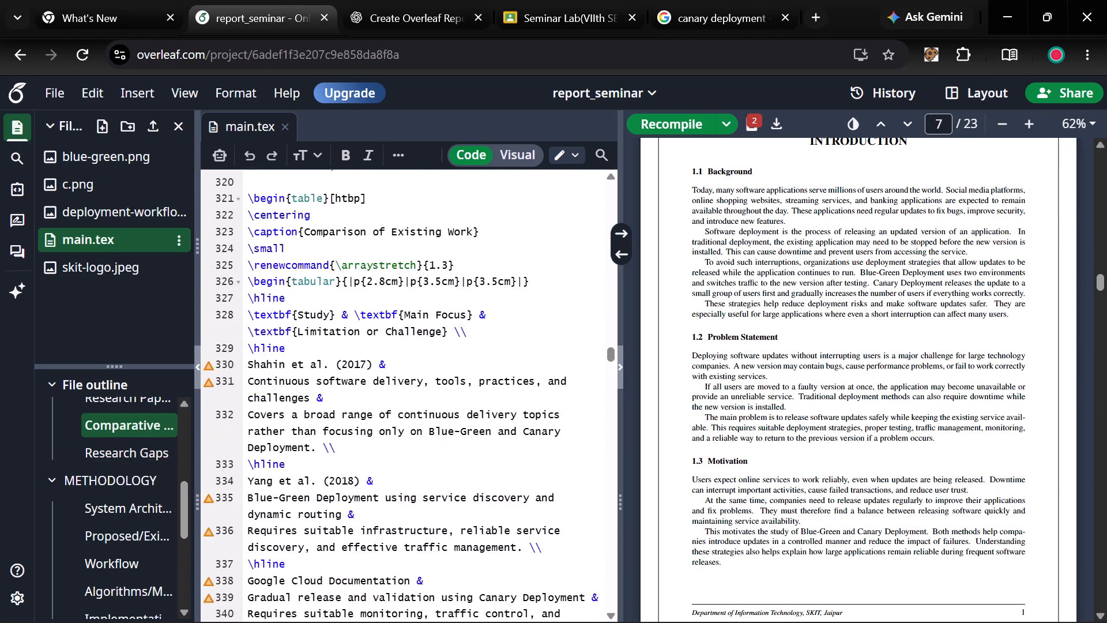
{"action": "scroll", "coordinate": [472, 346], "scroll_direction": "up", "scroll_amount": 9}
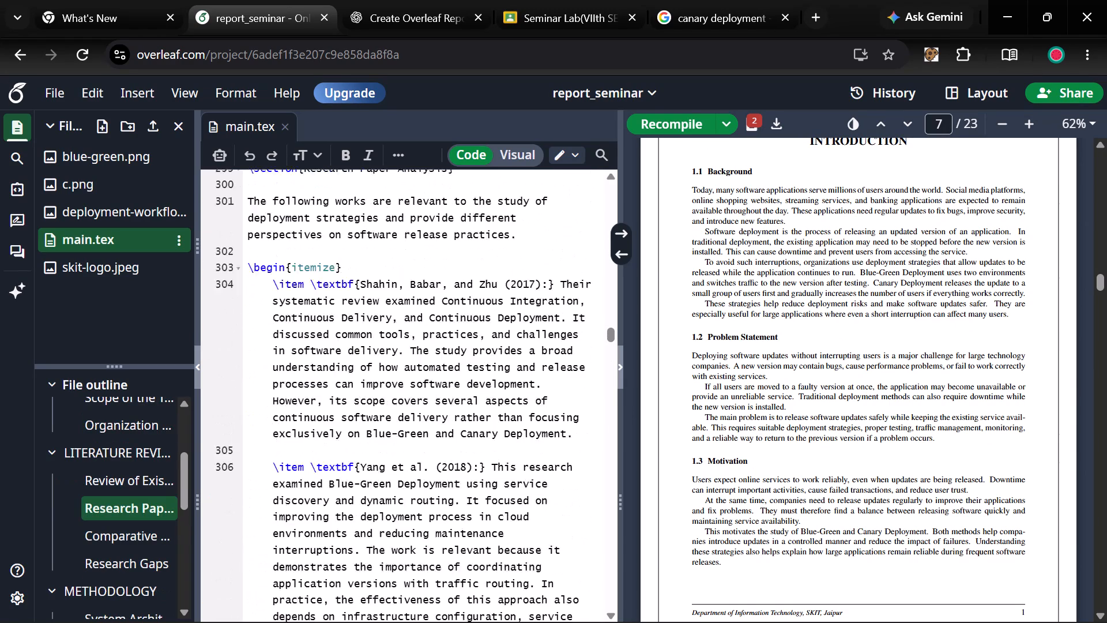
{"action": "scroll", "coordinate": [472, 346], "scroll_direction": "up", "scroll_amount": 4}
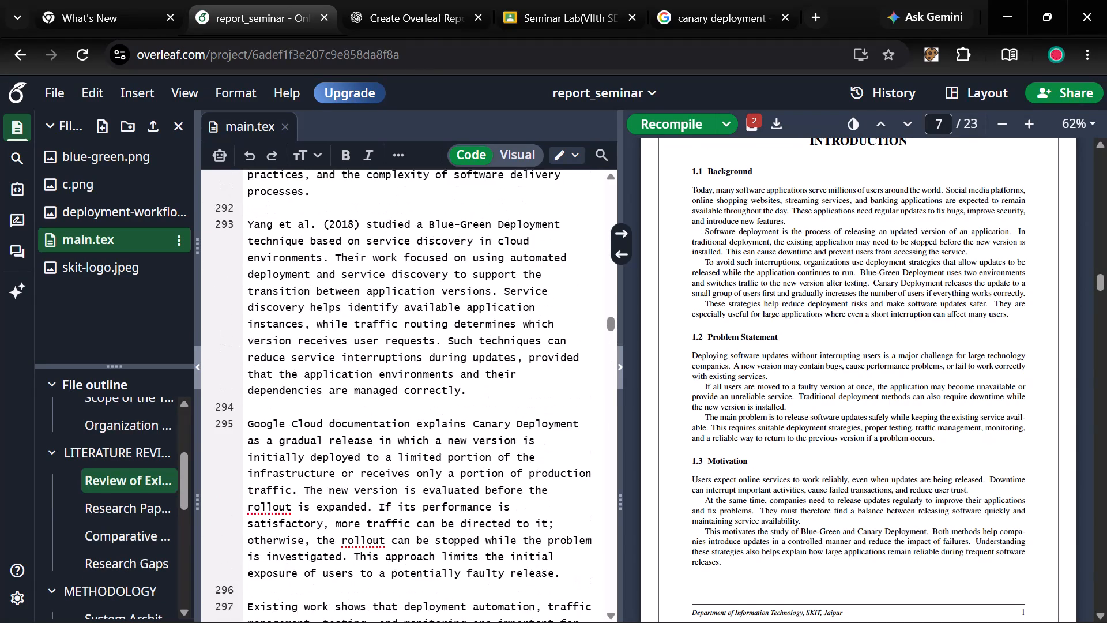
{"action": "scroll", "coordinate": [422, 355], "scroll_direction": "down", "scroll_amount": 1}
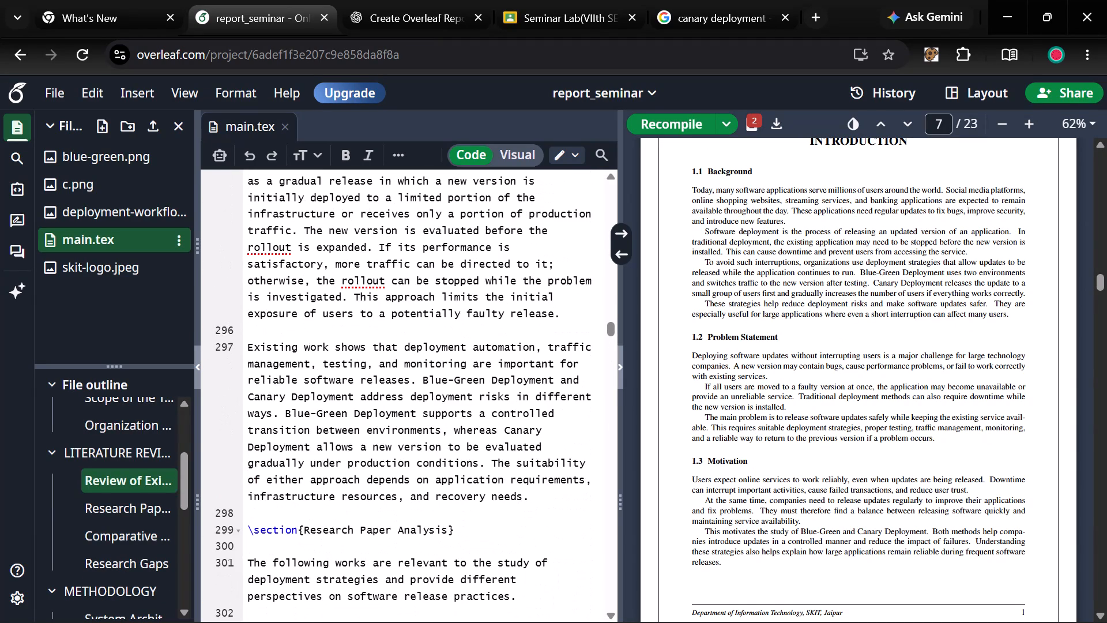
{"action": "scroll", "coordinate": [422, 355], "scroll_direction": "down", "scroll_amount": 1}
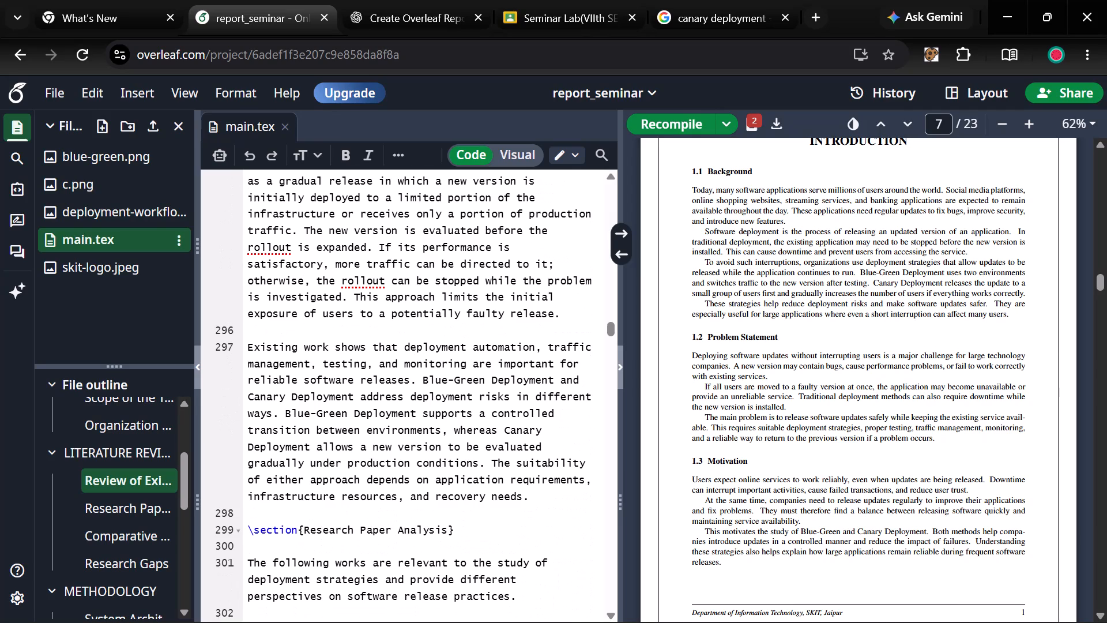
{"action": "scroll", "coordinate": [422, 355], "scroll_direction": "up", "scroll_amount": 7}
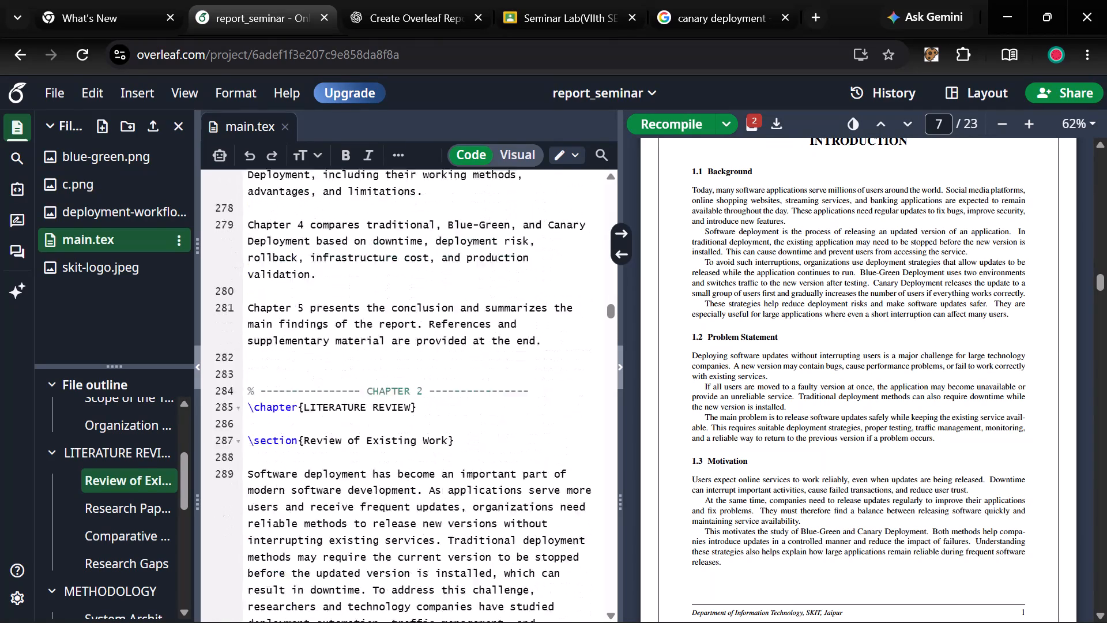
{"action": "scroll", "coordinate": [422, 355], "scroll_direction": "up", "scroll_amount": 4}
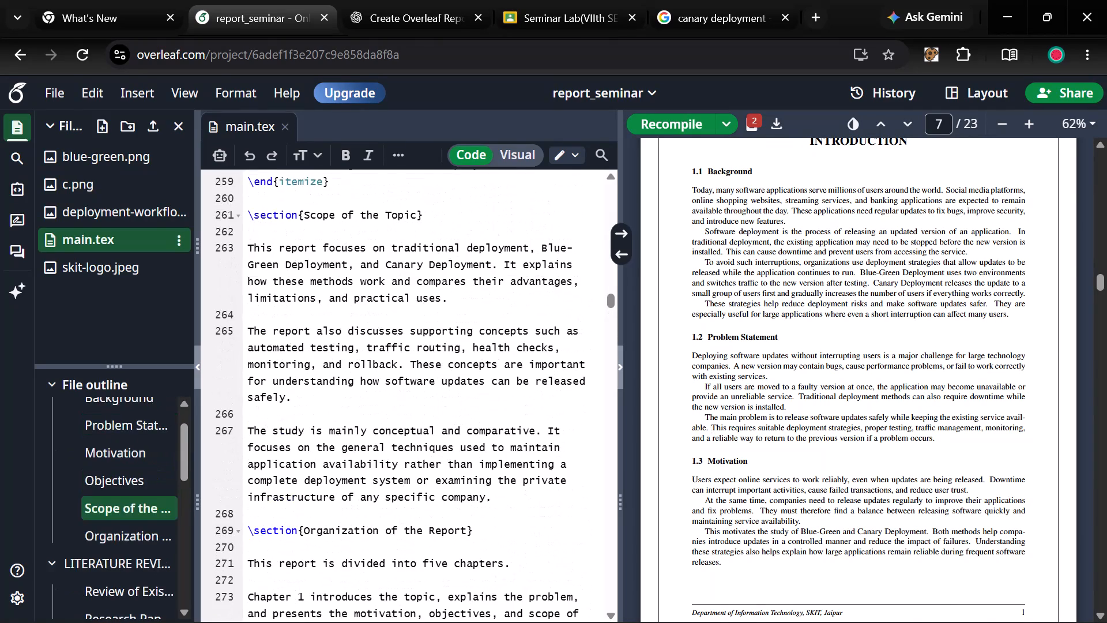
{"action": "scroll", "coordinate": [853, 436], "scroll_direction": "down", "scroll_amount": 7}
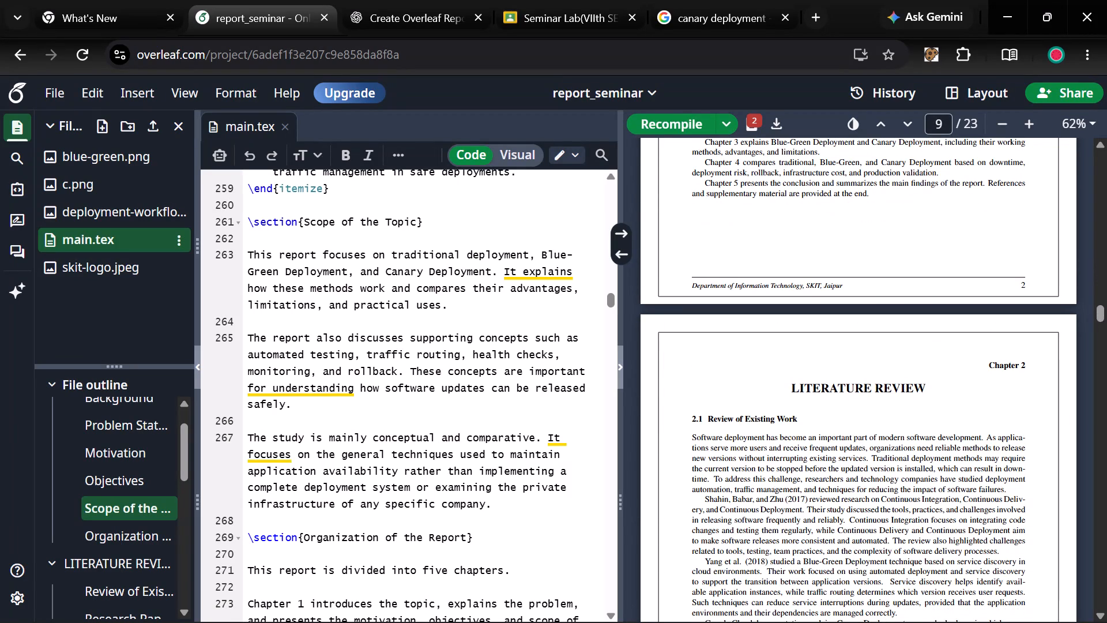
{"action": "scroll", "coordinate": [815, 388], "scroll_direction": "up", "scroll_amount": 2}
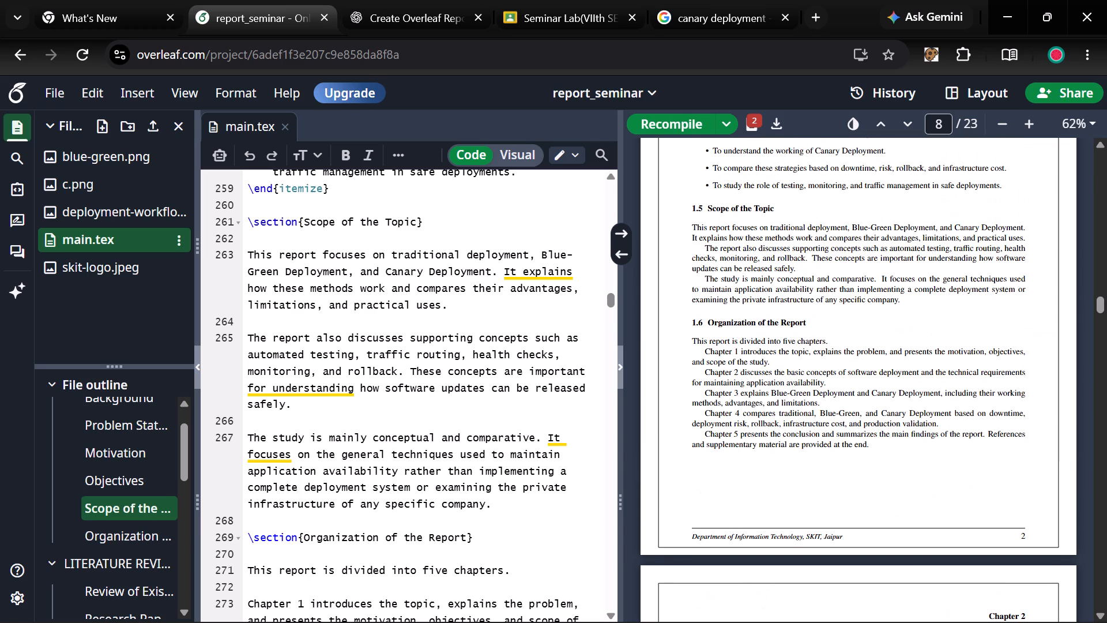
Copy the entire Chapter 1 Introduction source in main.tex, from its chapter comment line to just before the Chapter 2 comment.
{"action": "left_click", "coordinate": [419, 354]}
{"action": "scroll", "coordinate": [419, 354], "scroll_direction": "up", "scroll_amount": 2}
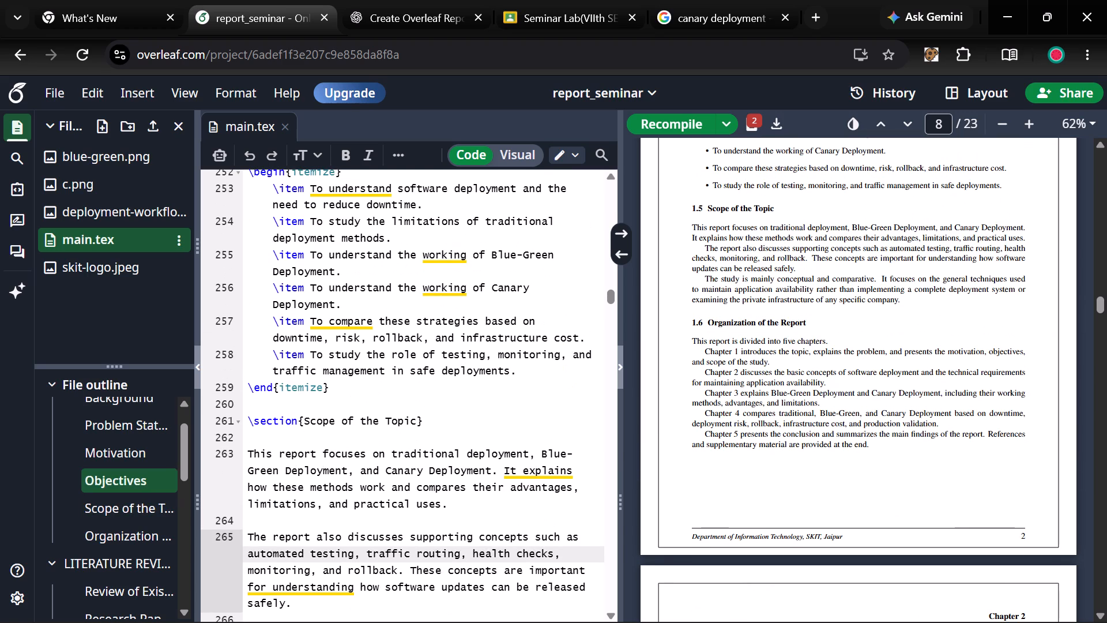
{"action": "scroll", "coordinate": [419, 354], "scroll_direction": "up", "scroll_amount": 7}
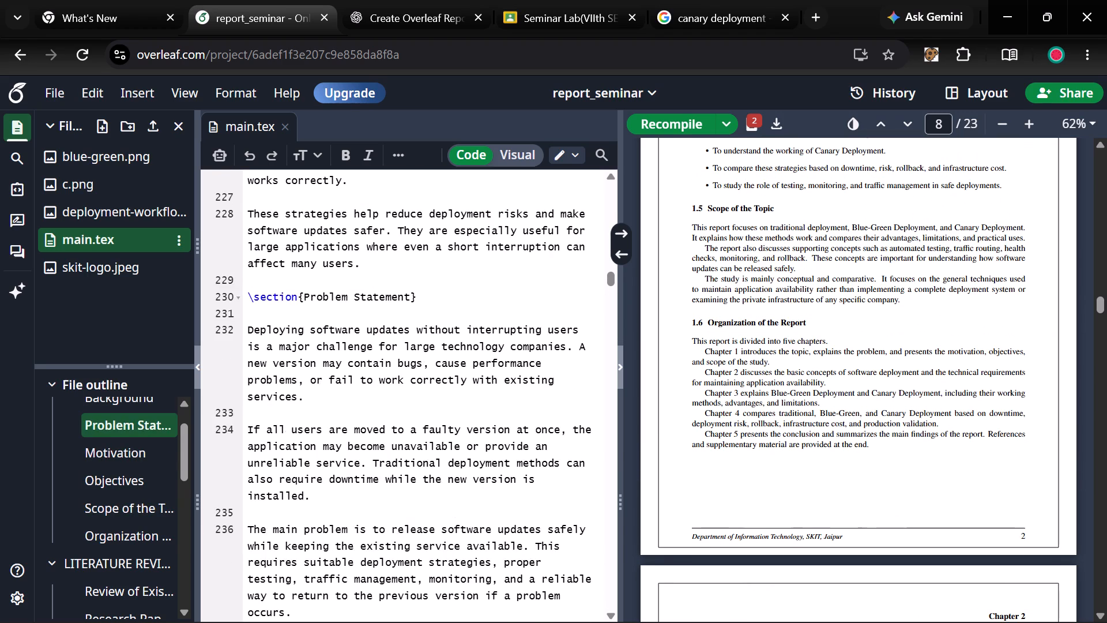
{"action": "scroll", "coordinate": [419, 354], "scroll_direction": "up", "scroll_amount": 4}
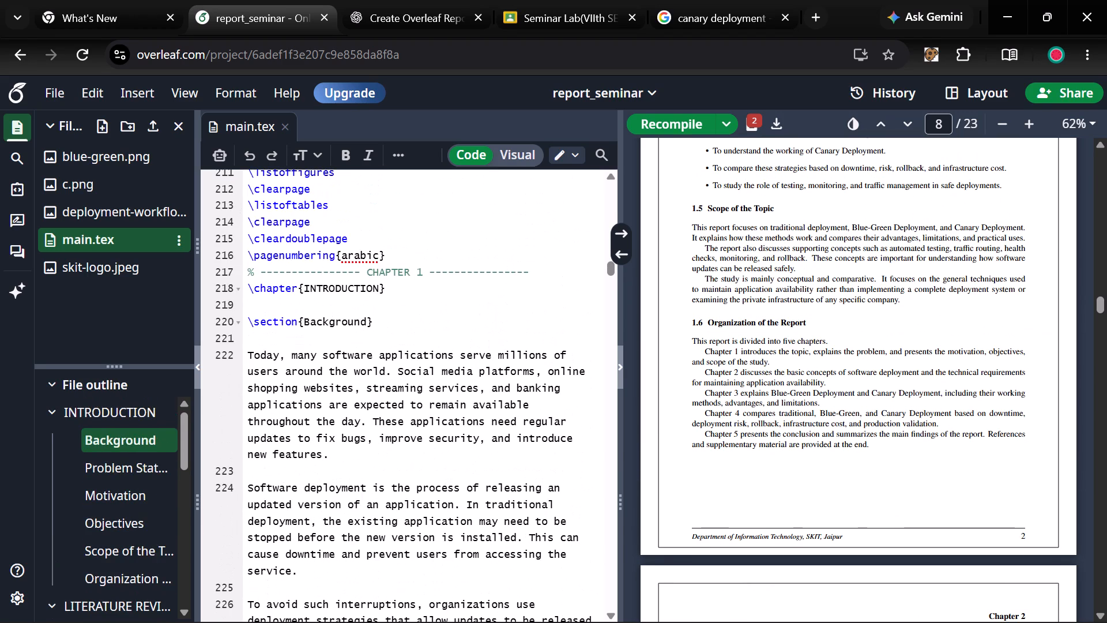
{"action": "left_click_drag", "start_coordinate": [247, 272], "coordinate": [411, 622]}
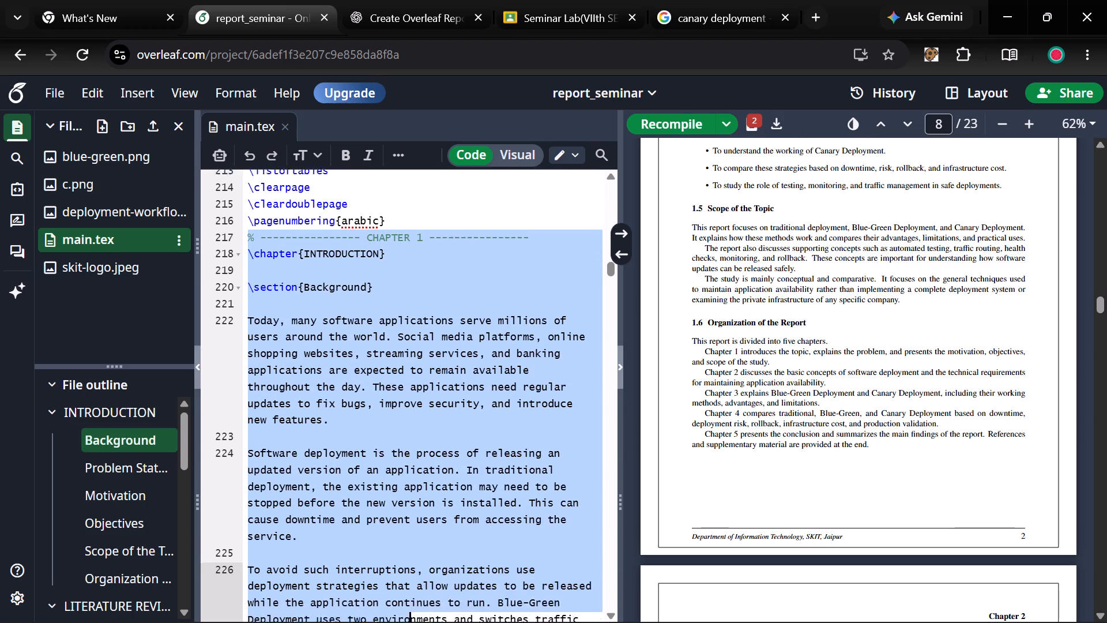
{"action": "left_click_drag", "start_coordinate": [411, 622], "coordinate": [419, 622]}
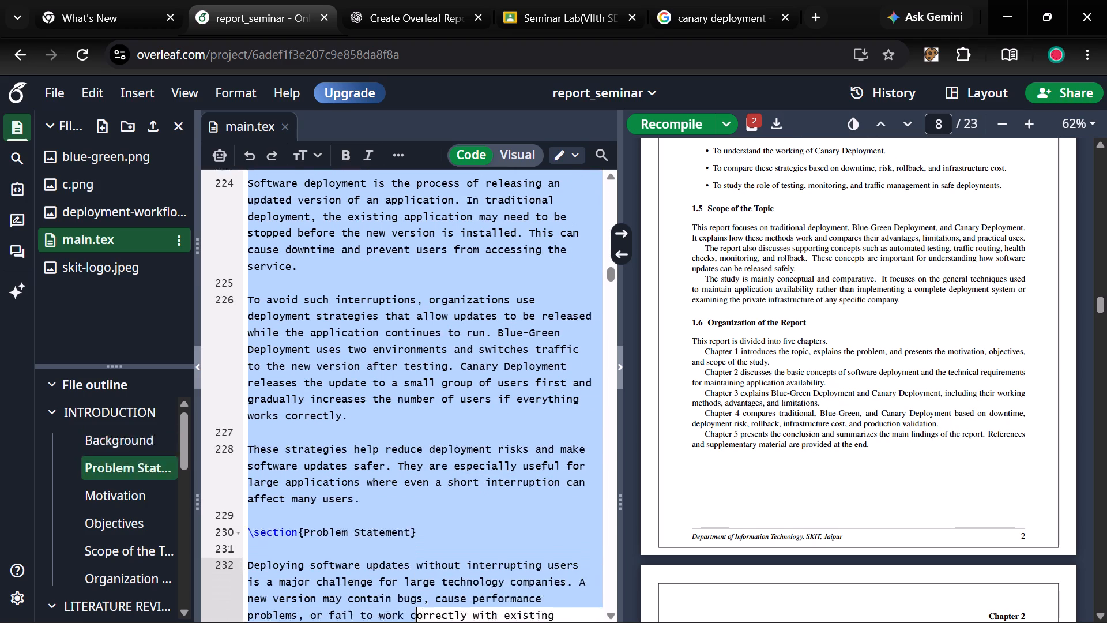
{"action": "left_click_drag", "start_coordinate": [419, 622], "coordinate": [417, 622]}
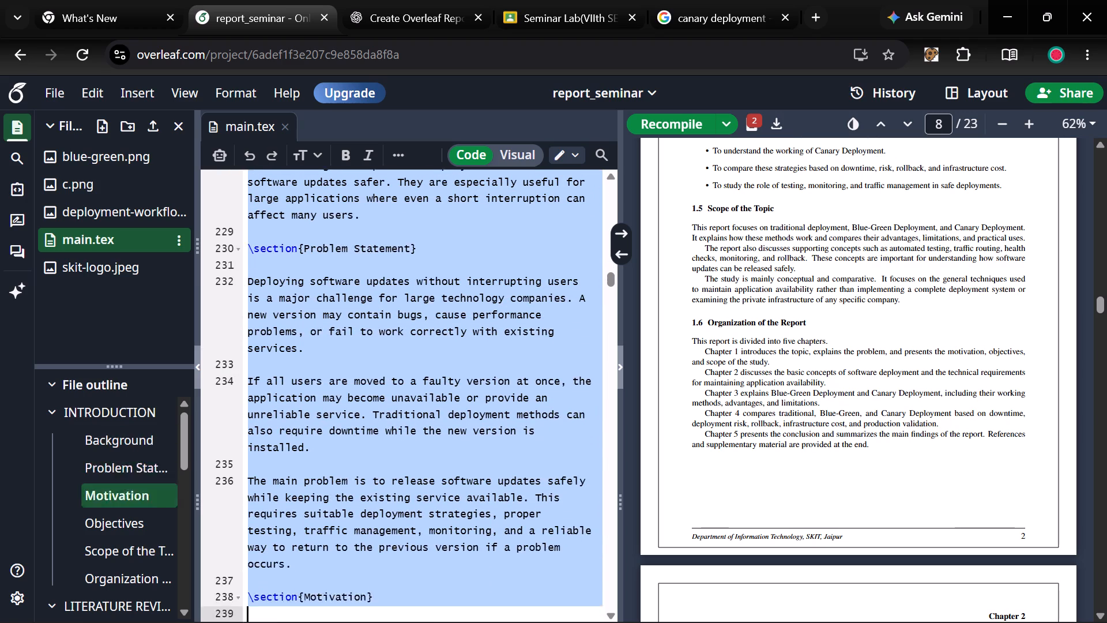
{"action": "left_click_drag", "start_coordinate": [417, 622], "coordinate": [428, 622]}
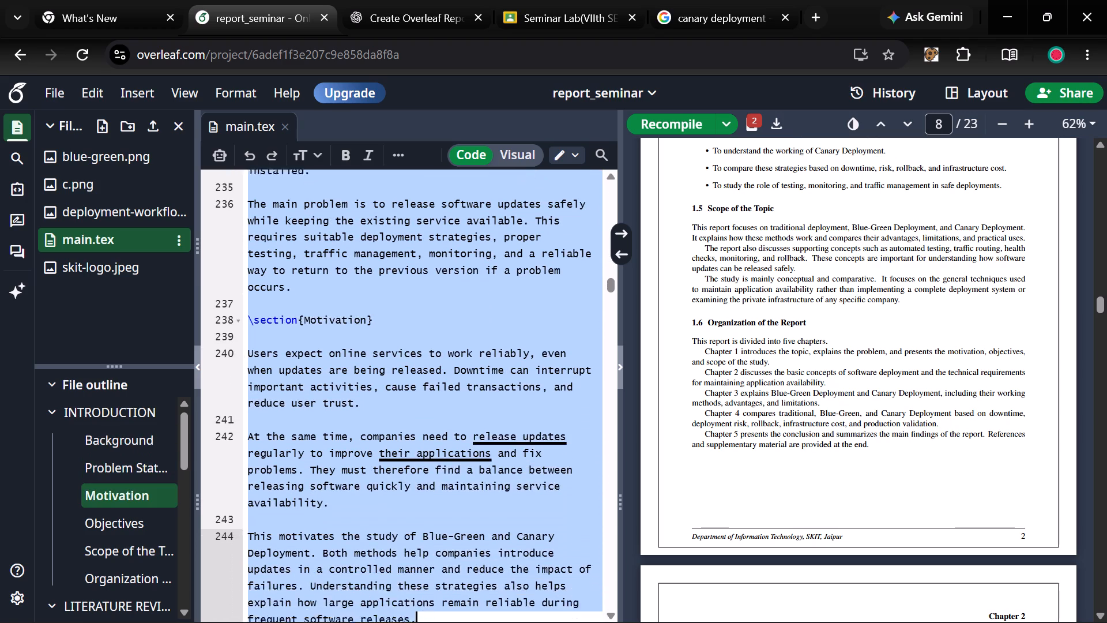
{"action": "left_click_drag", "start_coordinate": [428, 622], "coordinate": [440, 622]}
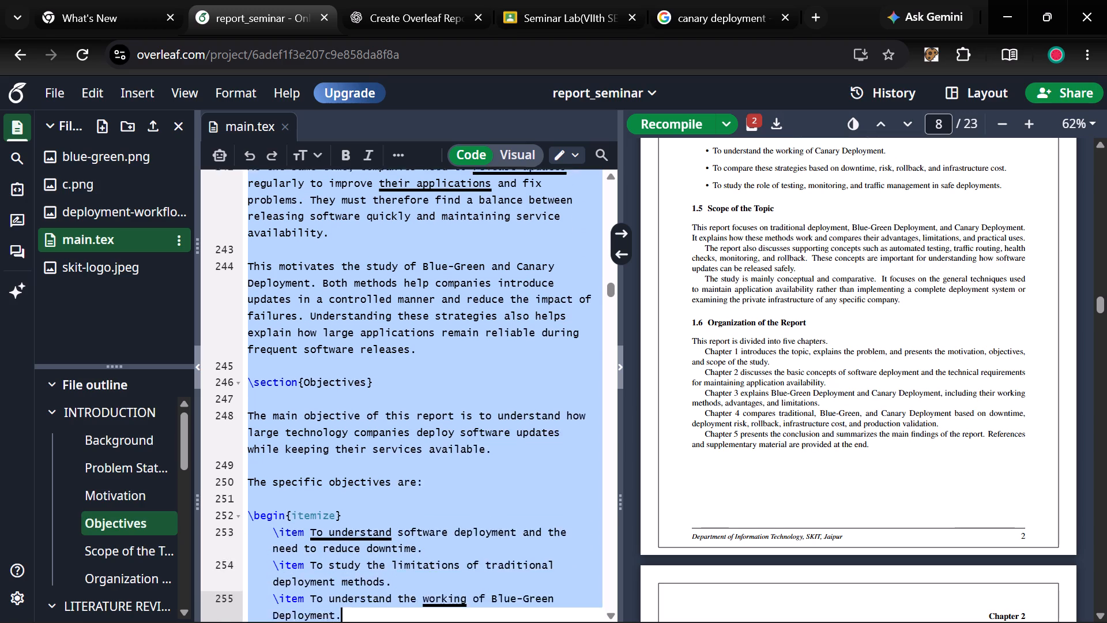
{"action": "left_click_drag", "start_coordinate": [440, 622], "coordinate": [442, 622]}
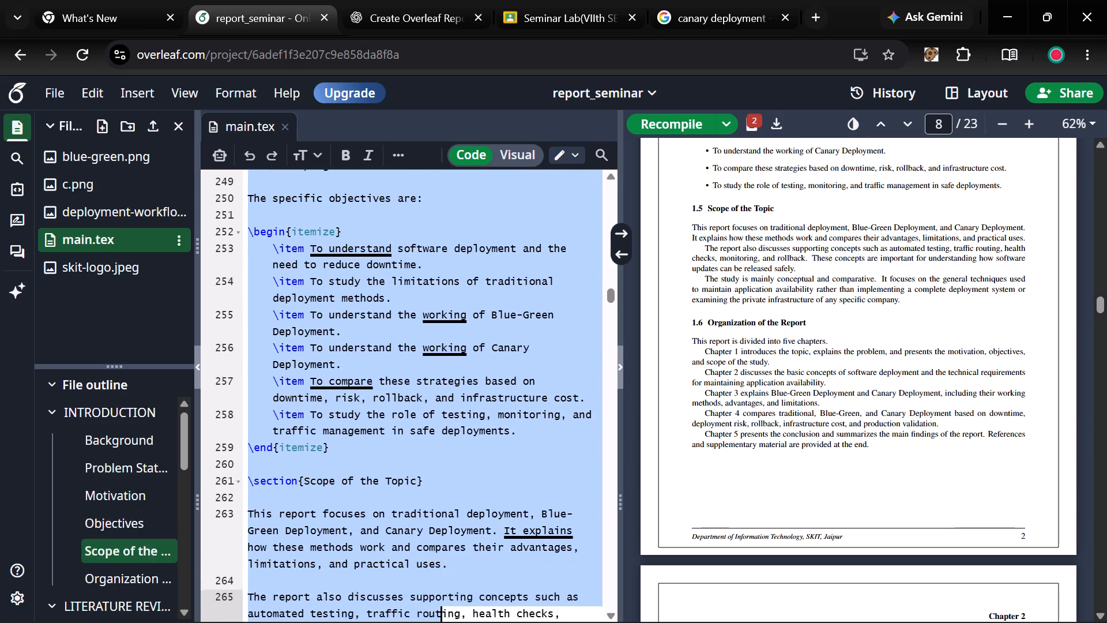
{"action": "left_click_drag", "start_coordinate": [442, 622], "coordinate": [439, 622]}
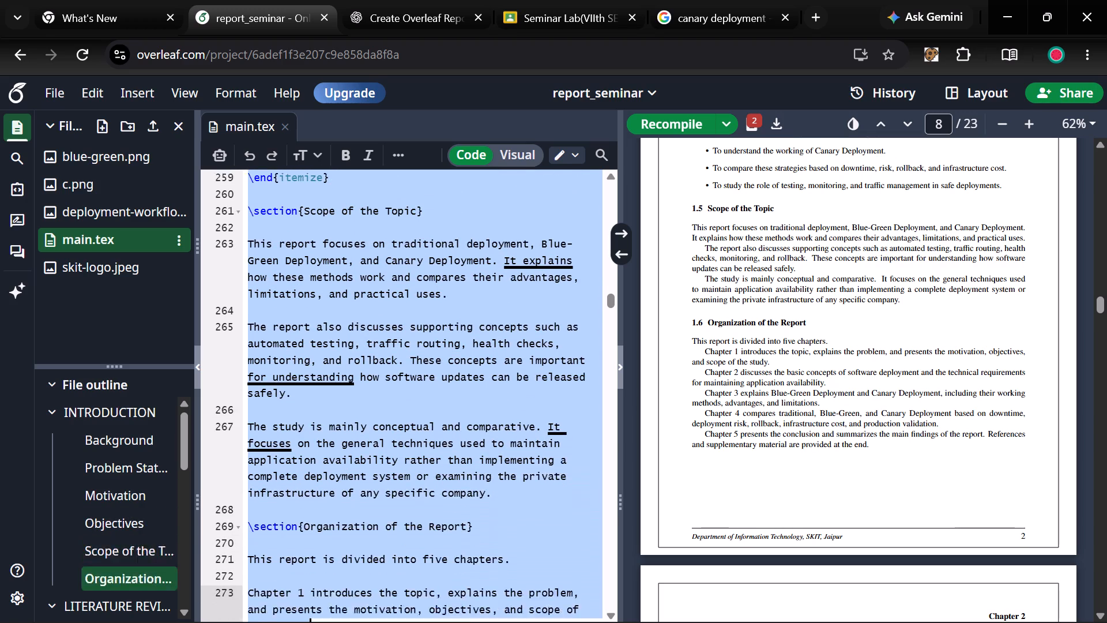
{"action": "left_click_drag", "start_coordinate": [439, 622], "coordinate": [441, 622]}
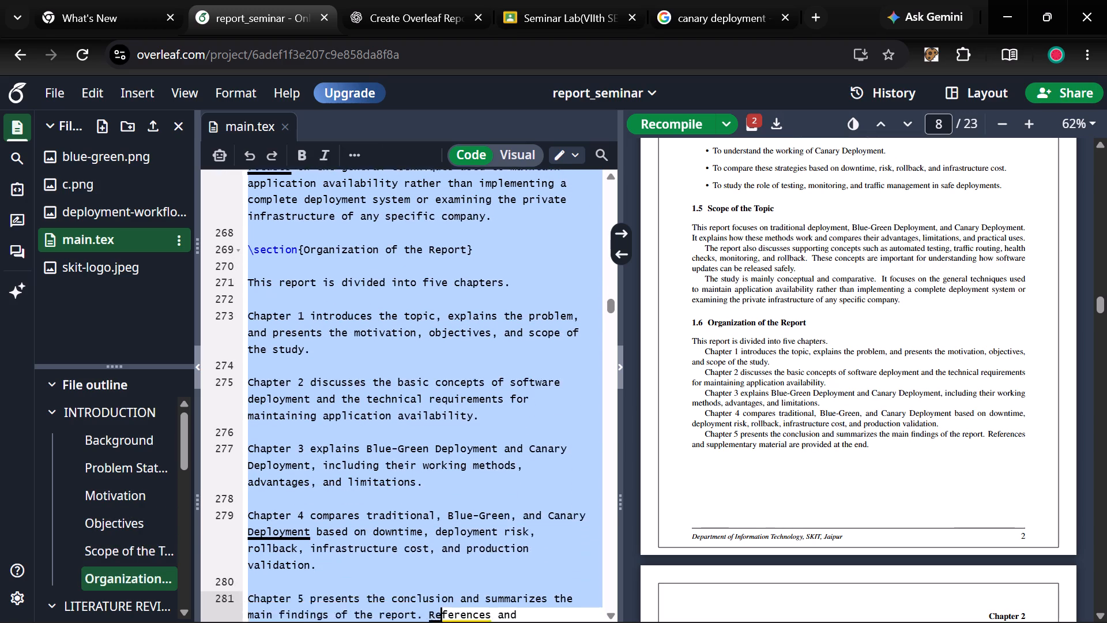
{"action": "left_click_drag", "start_coordinate": [441, 622], "coordinate": [340, 498]}
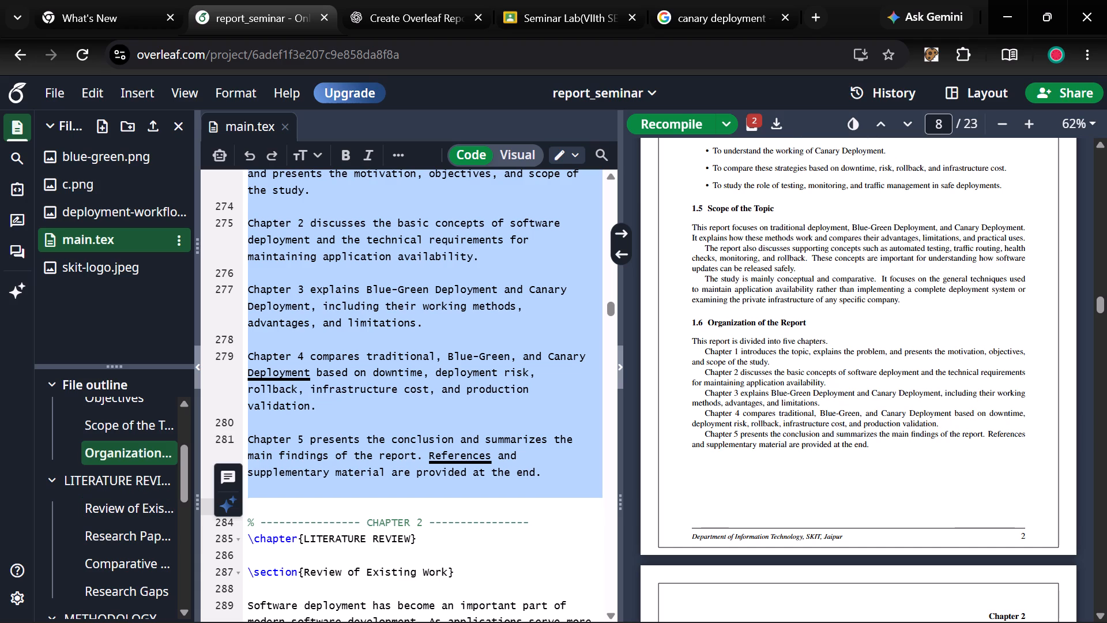
{"action": "key", "text": "ctrl+c"}
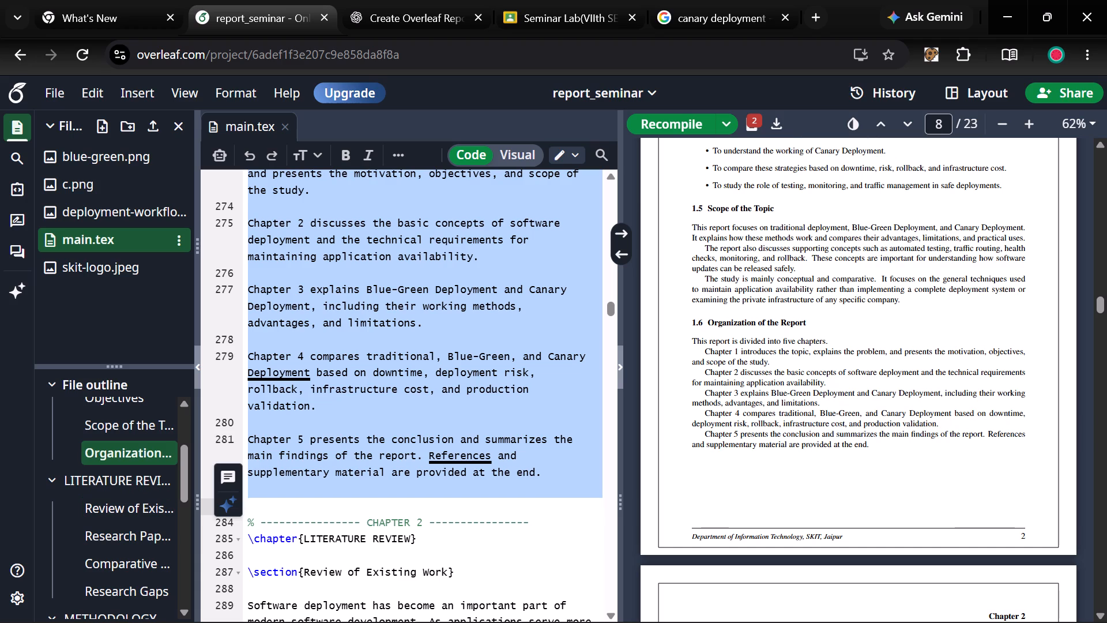
{"action": "left_click", "coordinate": [340, 498]}
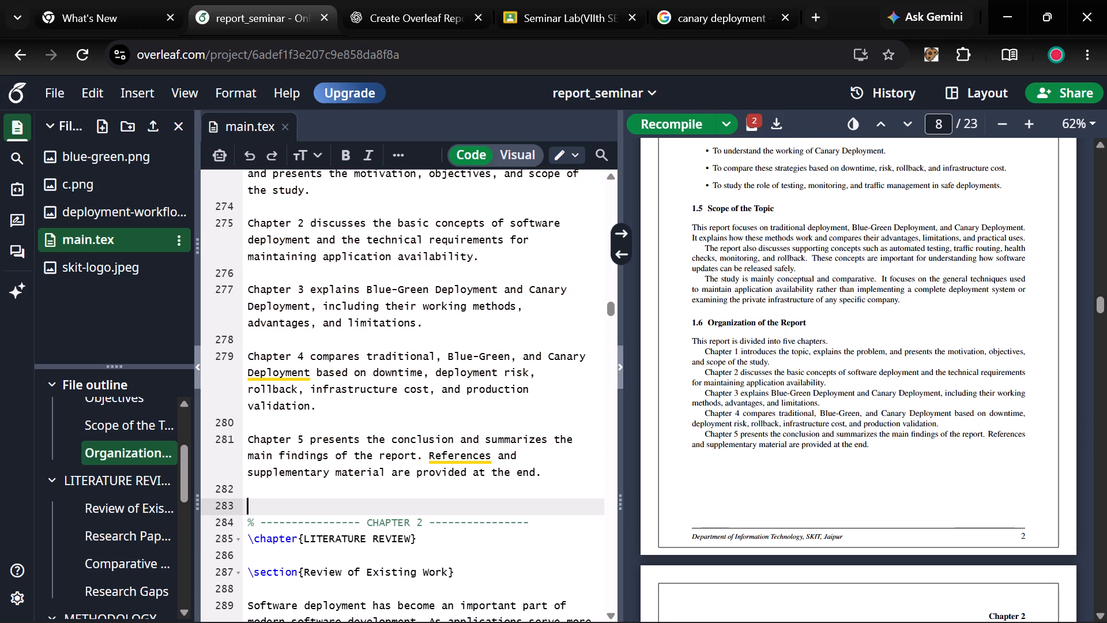
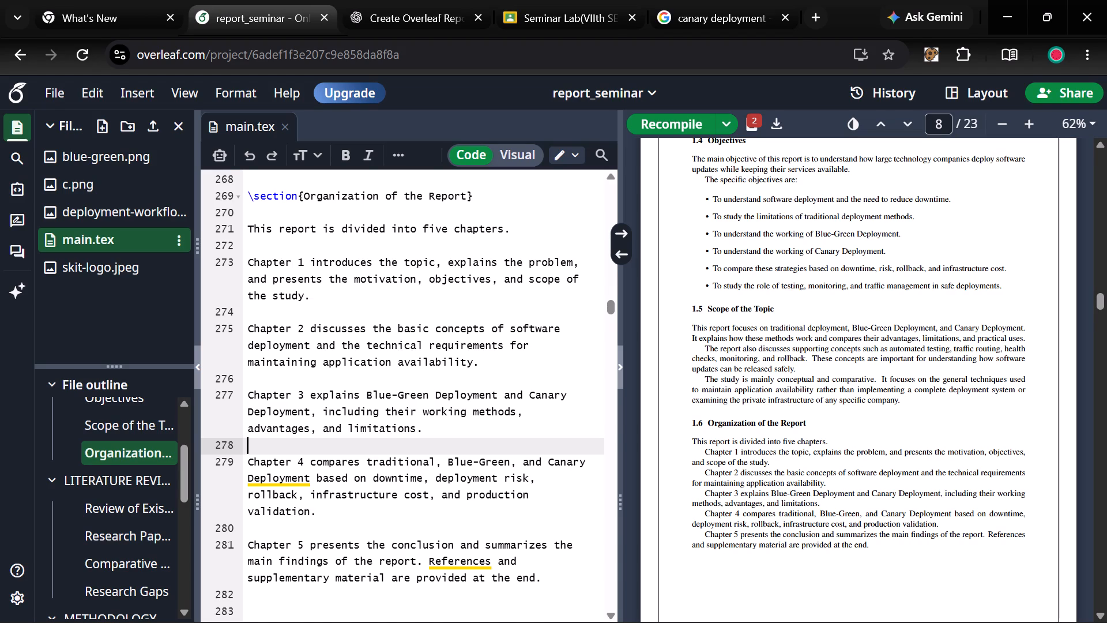
{"action": "scroll", "coordinate": [375, 429], "scroll_direction": "down", "scroll_amount": 4}
{"action": "scroll", "coordinate": [375, 429], "scroll_direction": "up", "scroll_amount": 3}
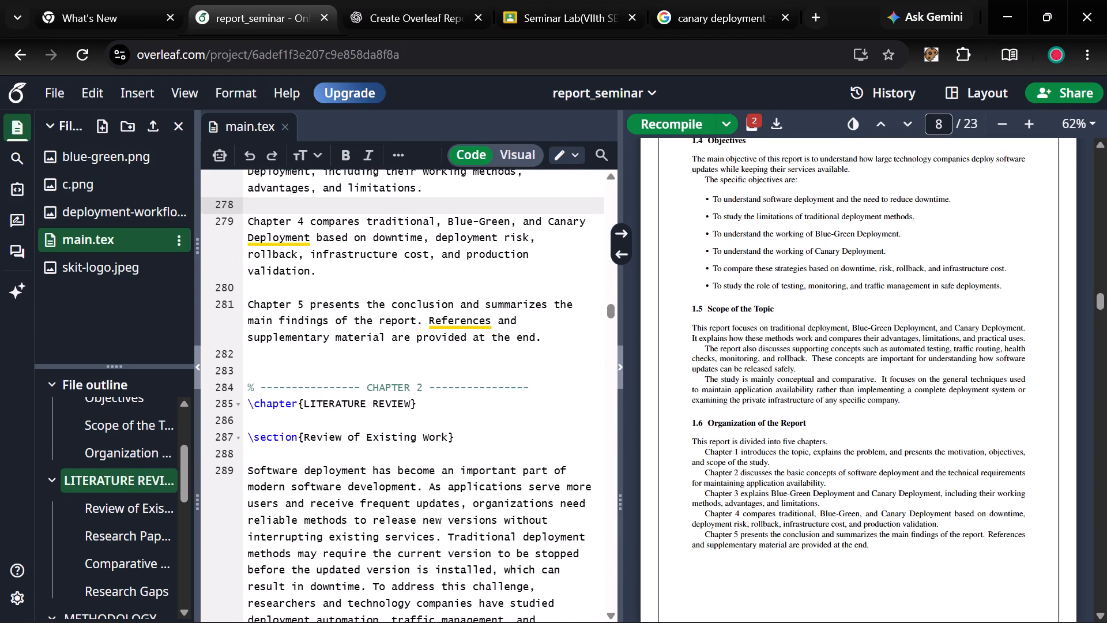
{"action": "scroll", "coordinate": [375, 429], "scroll_direction": "up", "scroll_amount": 1}
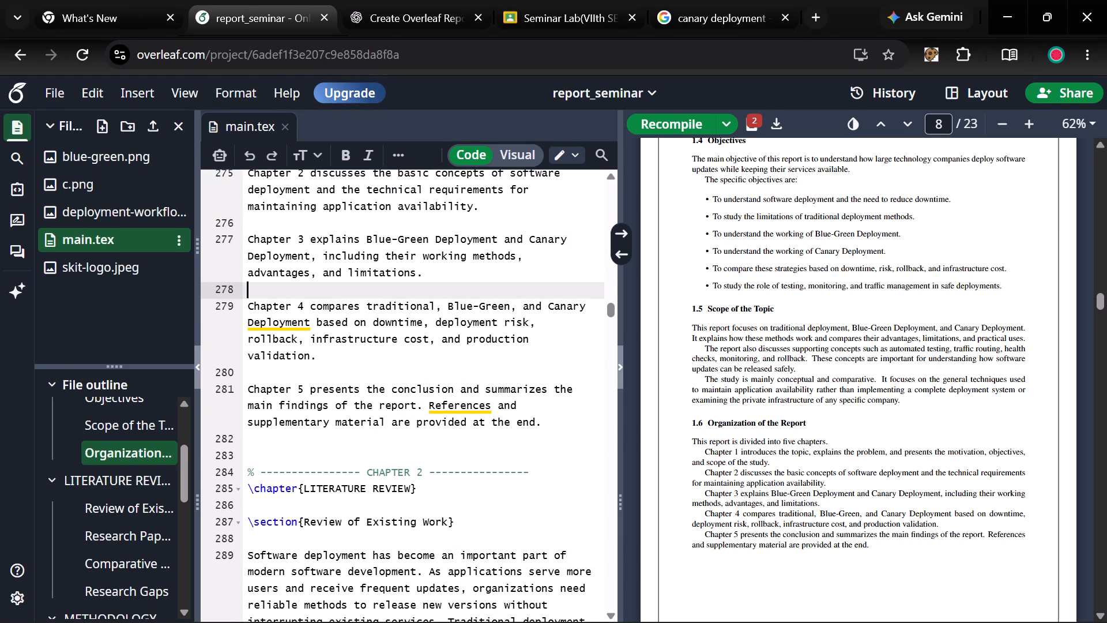
{"action": "left_click_drag", "start_coordinate": [318, 464], "coordinate": [224, 282]}
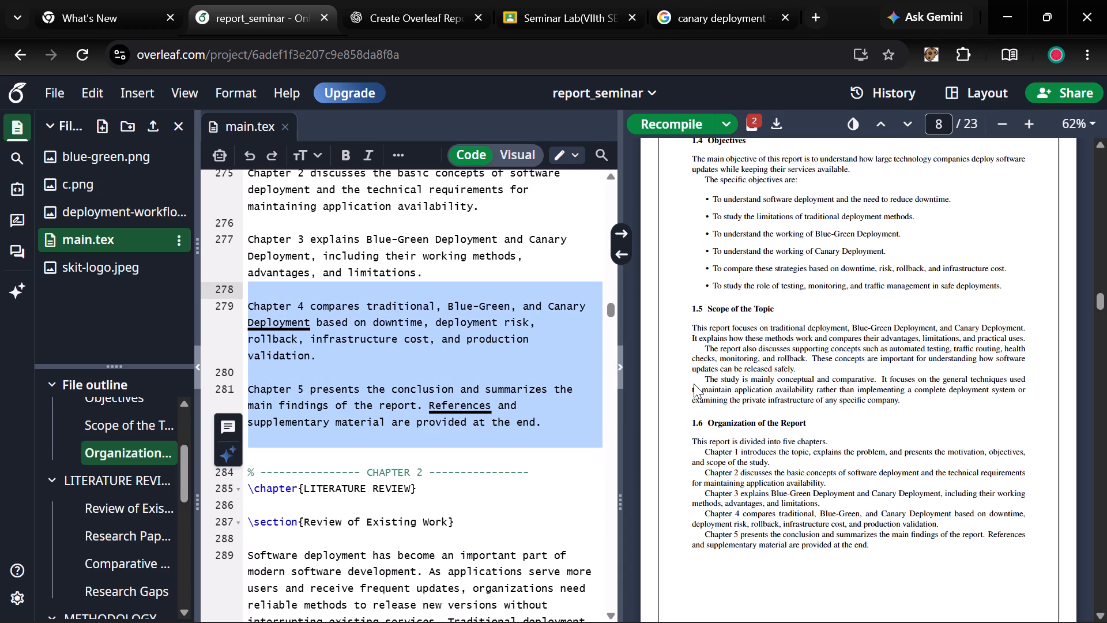
{"action": "left_click", "coordinate": [332, 441]}
{"action": "left_click_drag", "start_coordinate": [311, 451], "coordinate": [266, 364]}
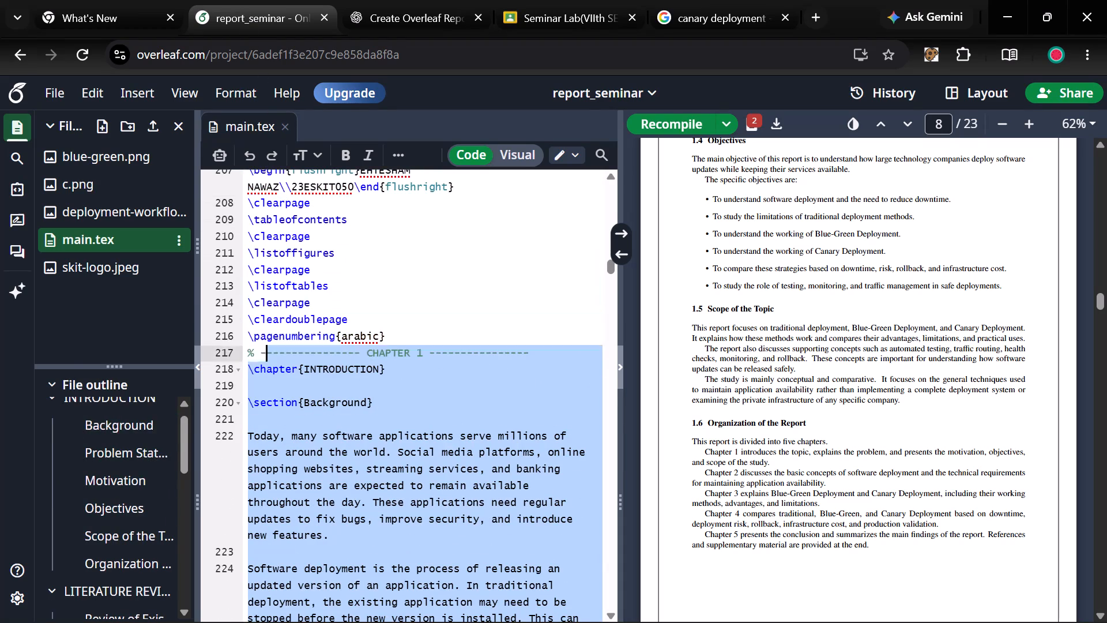
{"action": "left_click_drag", "start_coordinate": [266, 364], "coordinate": [244, 359]}
{"action": "key", "text": "ctrl+v"}
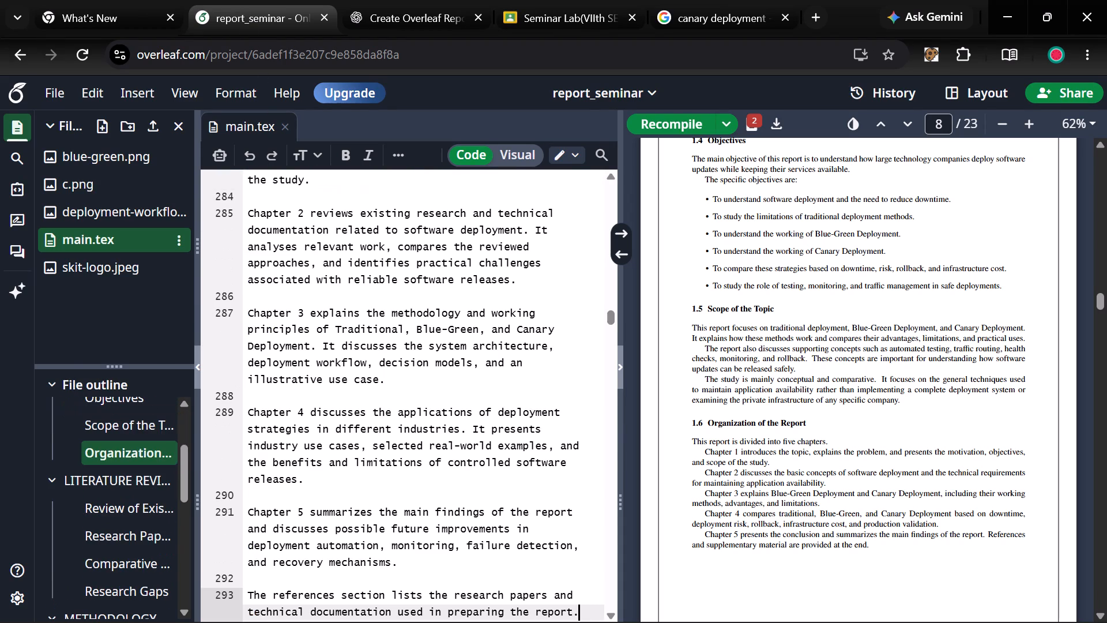
Check the start of the pasted Chapter 1 in main.tex and recompile the report.
{"action": "scroll", "coordinate": [342, 339], "scroll_direction": "up", "scroll_amount": 17}
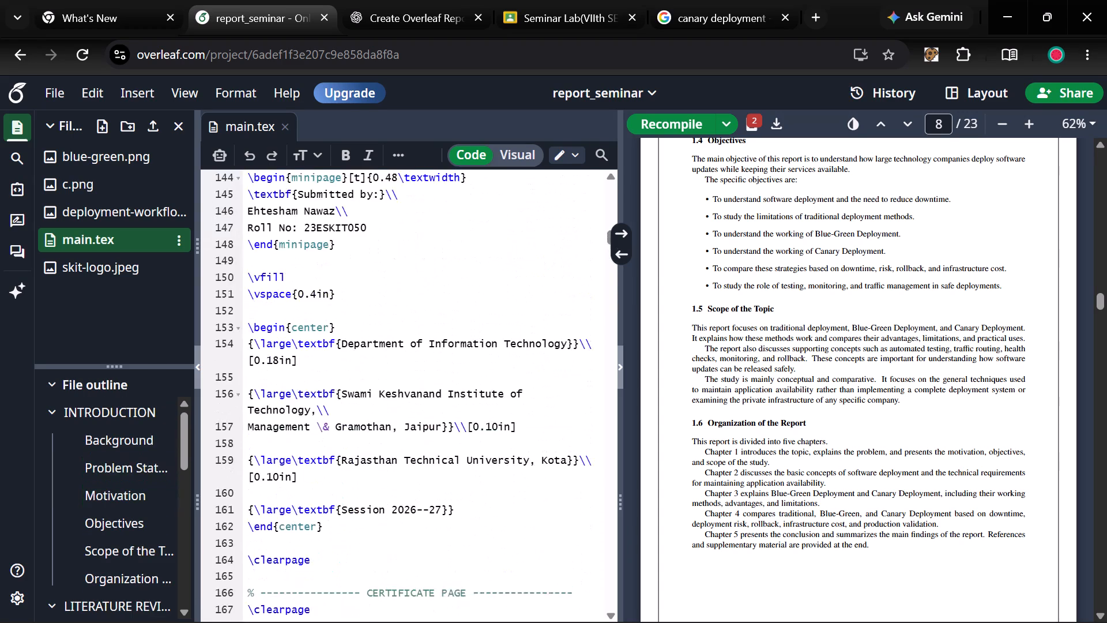
{"action": "scroll", "coordinate": [342, 339], "scroll_direction": "up", "scroll_amount": 1}
{"action": "scroll", "coordinate": [342, 339], "scroll_direction": "down", "scroll_amount": 6}
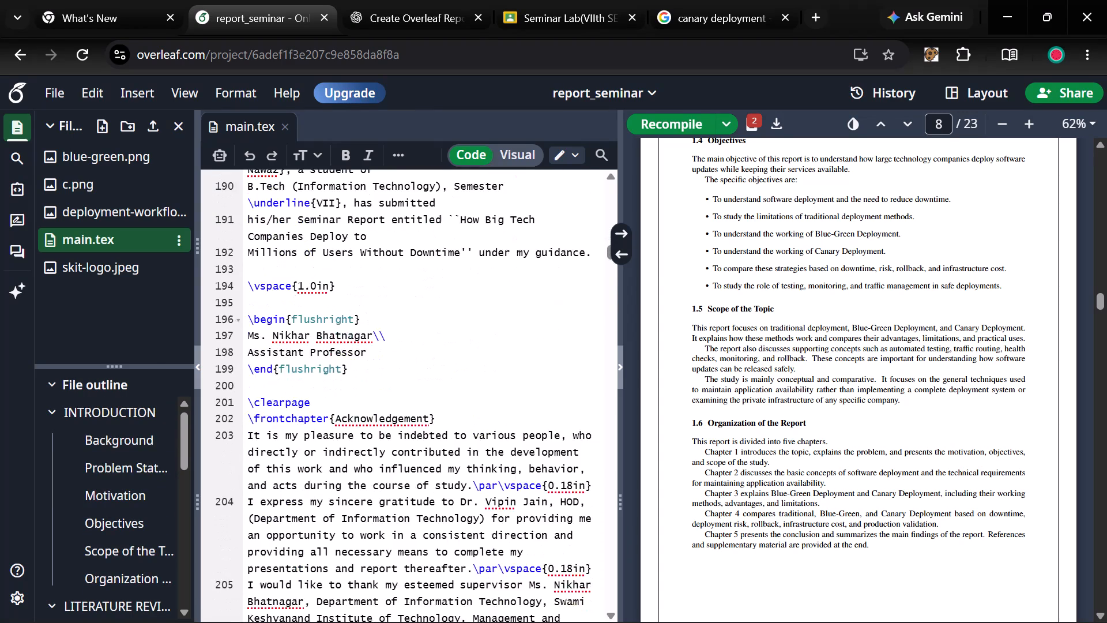
{"action": "scroll", "coordinate": [342, 339], "scroll_direction": "down", "scroll_amount": 6}
{"action": "scroll", "coordinate": [342, 339], "scroll_direction": "up", "scroll_amount": 1}
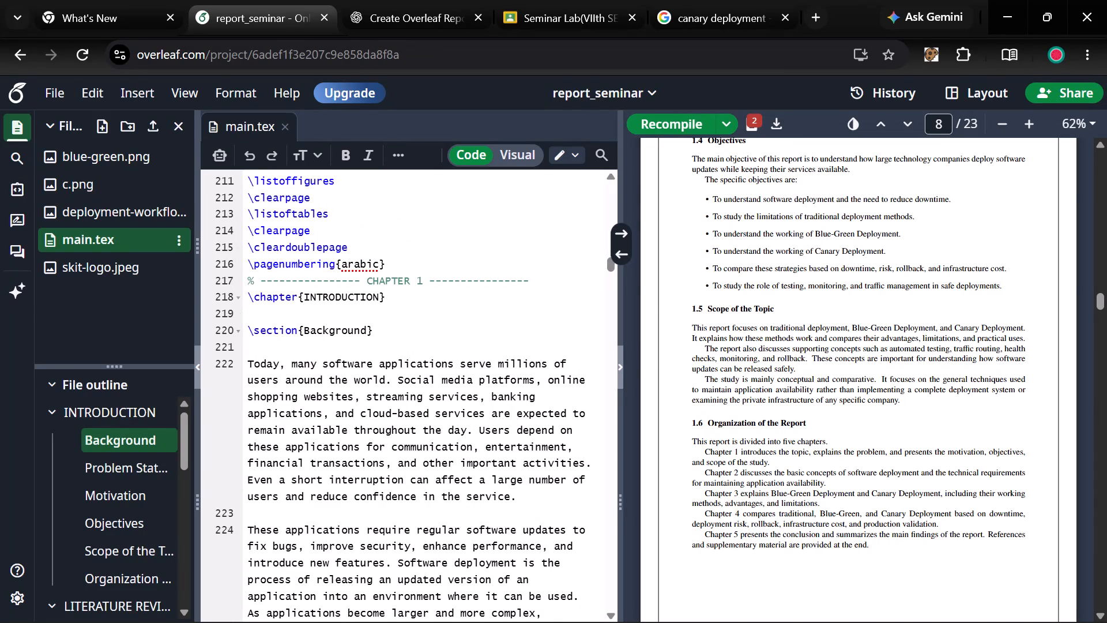
{"action": "scroll", "coordinate": [750, 355], "scroll_direction": "up", "scroll_amount": 2}
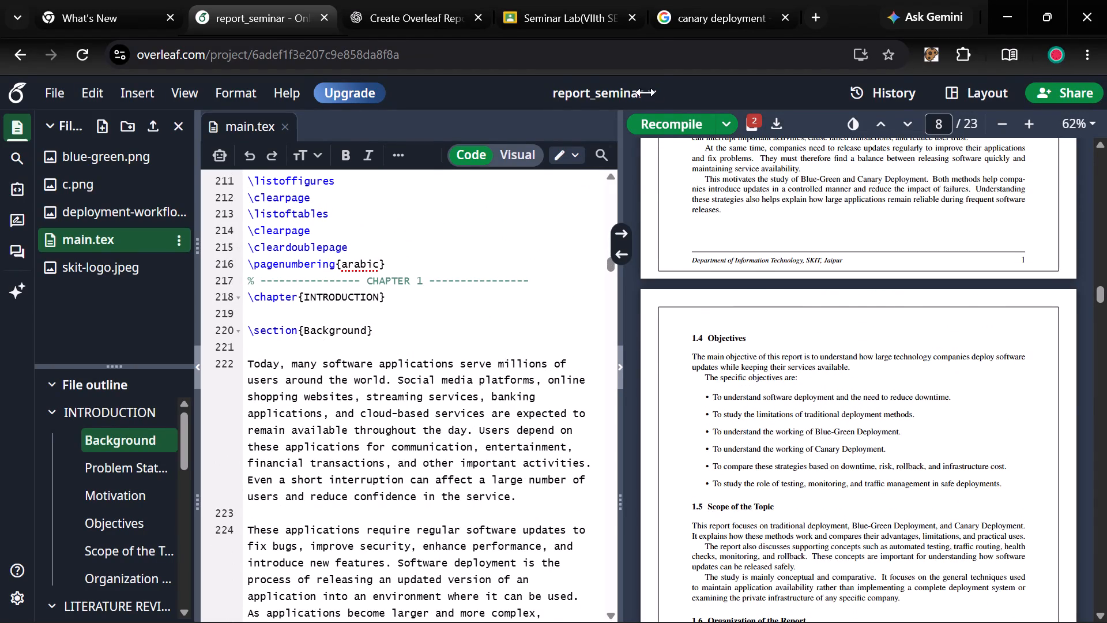
{"action": "left_click", "coordinate": [657, 127]}
Review the expanded Chapter 1 in the recompiled PDF, from Background through Organization of the Report.
{"action": "scroll", "coordinate": [760, 290], "scroll_direction": "up", "scroll_amount": 3}
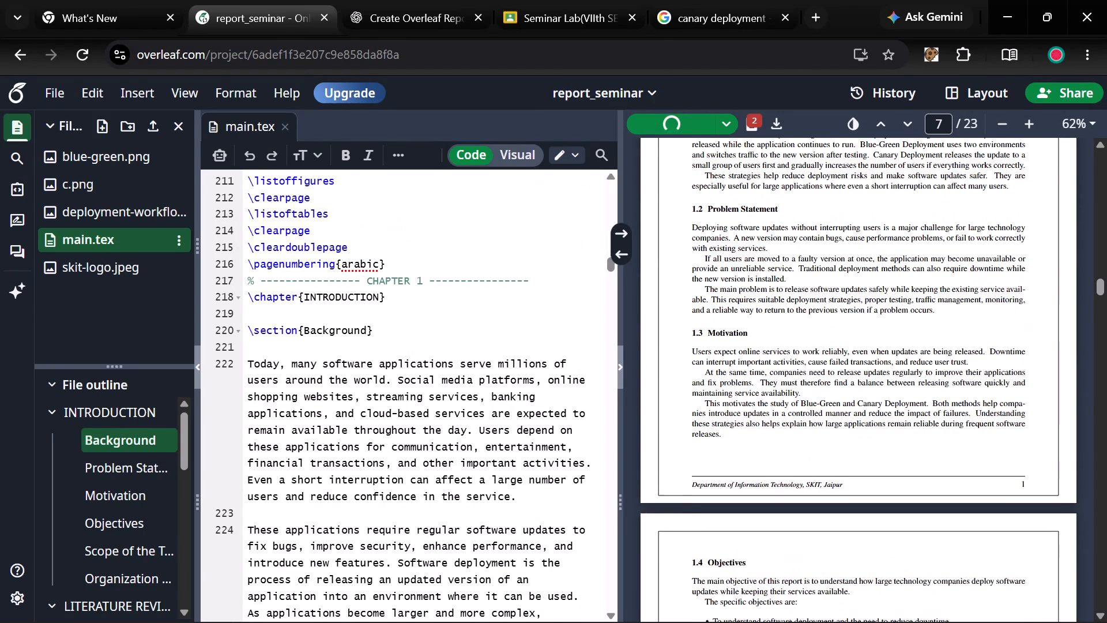
{"action": "scroll", "coordinate": [760, 290], "scroll_direction": "up", "scroll_amount": 3}
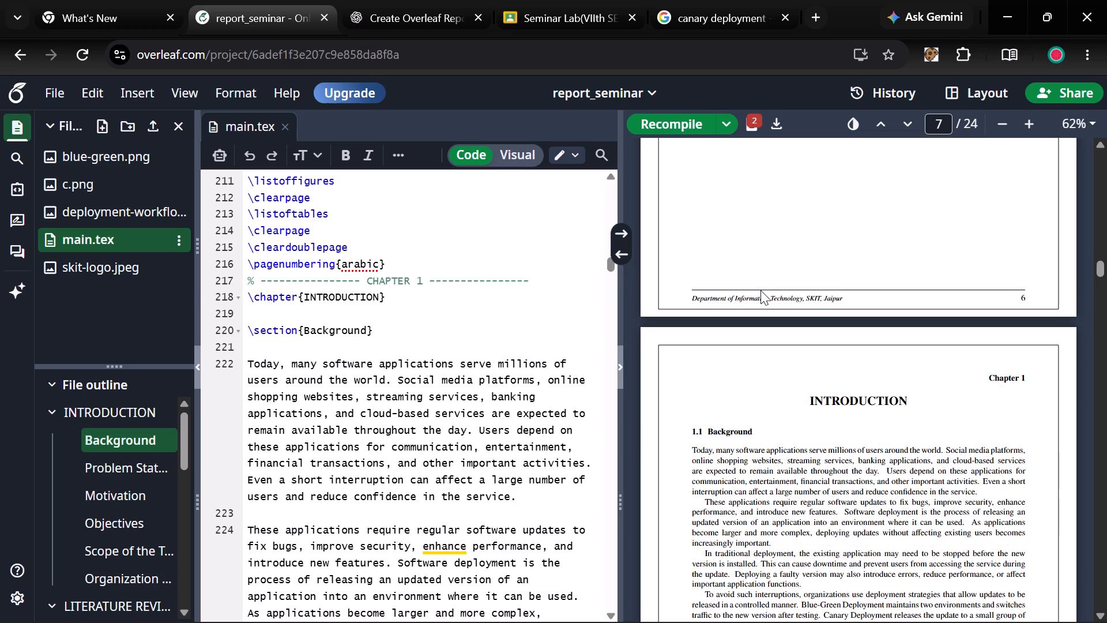
{"action": "scroll", "coordinate": [760, 290], "scroll_direction": "up", "scroll_amount": 3}
{"action": "scroll", "coordinate": [760, 290], "scroll_direction": "down", "scroll_amount": 8}
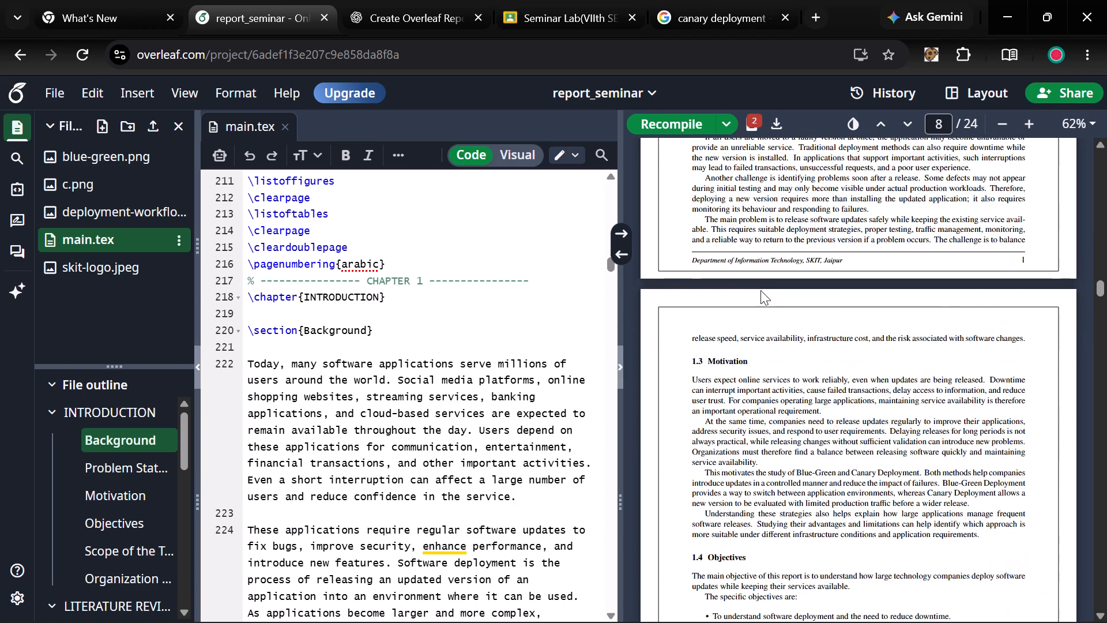
{"action": "scroll", "coordinate": [760, 290], "scroll_direction": "down", "scroll_amount": 6}
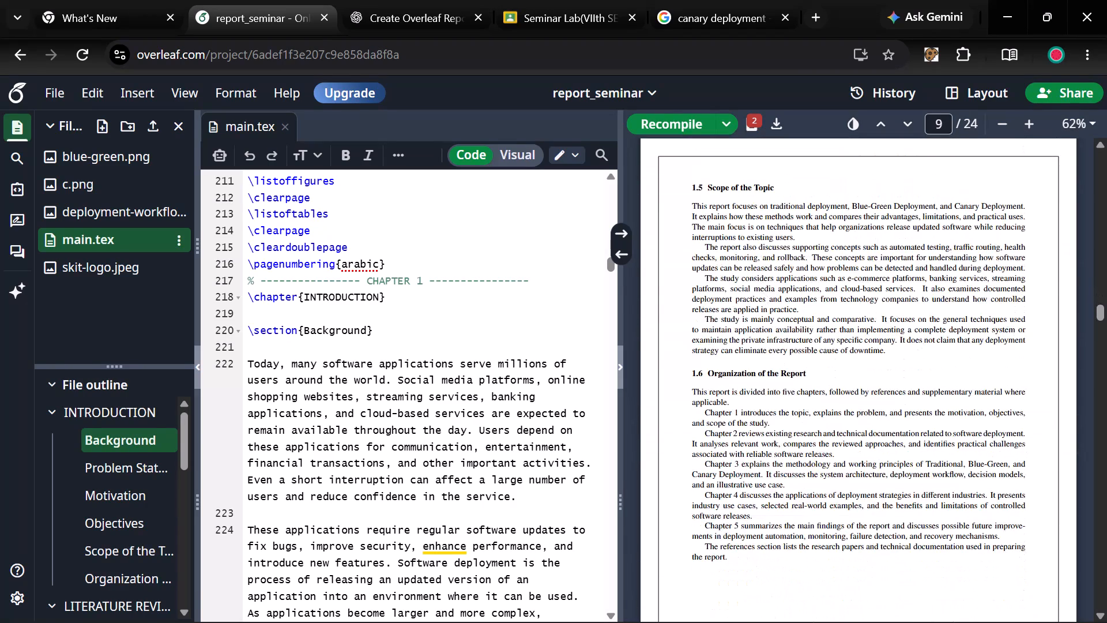
{"action": "scroll", "coordinate": [760, 290], "scroll_direction": "down", "scroll_amount": 2}
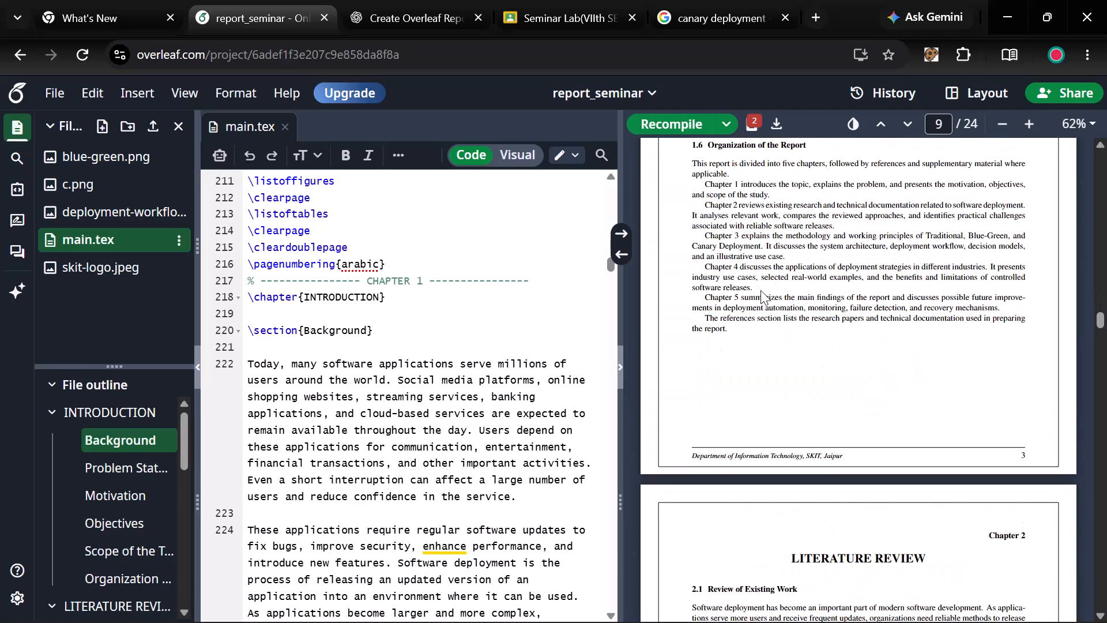
Review the Literature Review and Methodology chapters in the PDF, including the comparison table and the deployment model figures.
{"action": "scroll", "coordinate": [760, 290], "scroll_direction": "down", "scroll_amount": 7}
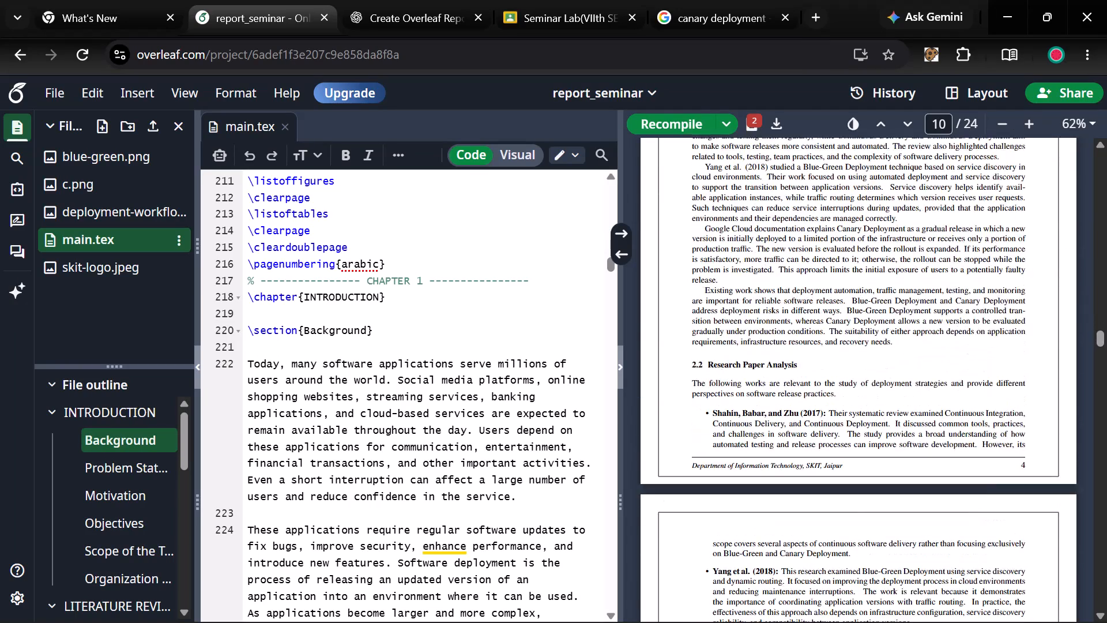
{"action": "scroll", "coordinate": [760, 290], "scroll_direction": "down", "scroll_amount": 4}
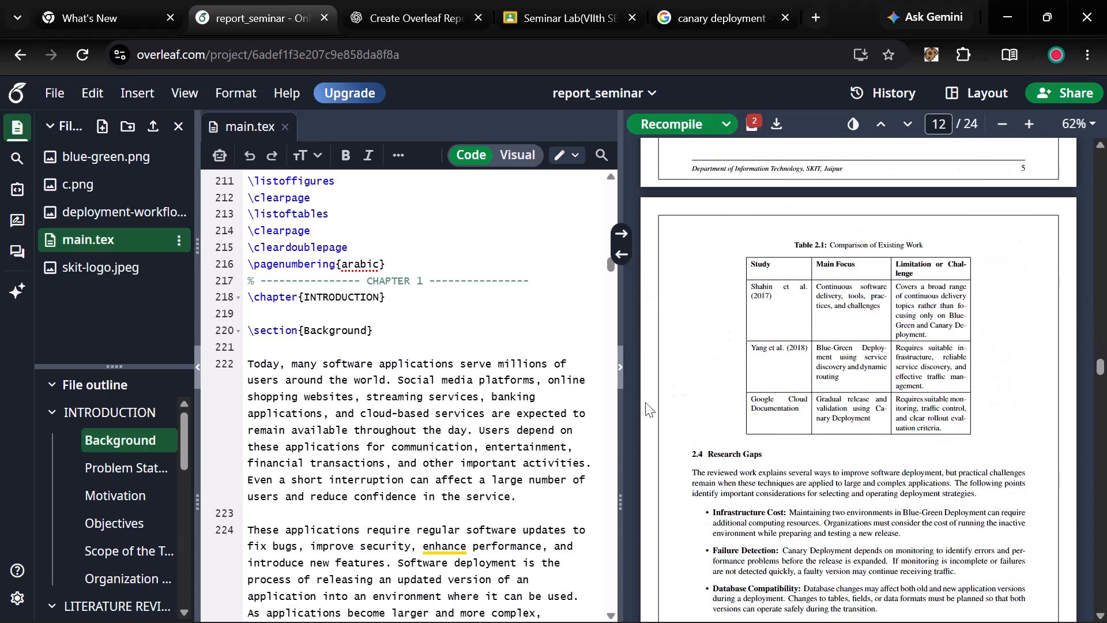
{"action": "scroll", "coordinate": [767, 354], "scroll_direction": "down", "scroll_amount": 3}
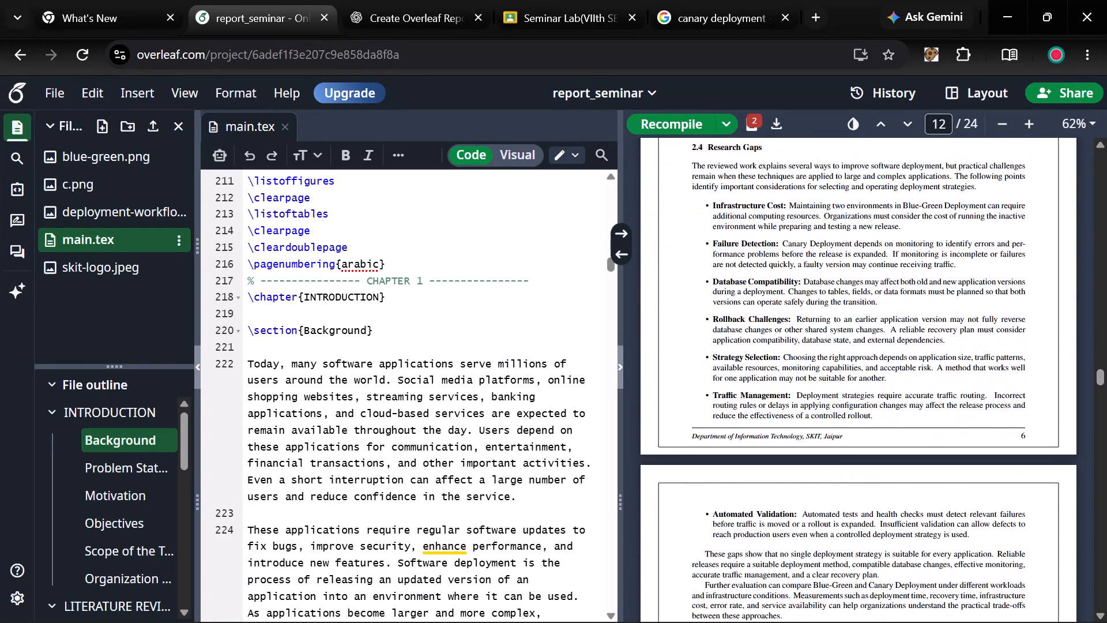
{"action": "scroll", "coordinate": [767, 354], "scroll_direction": "down", "scroll_amount": 7}
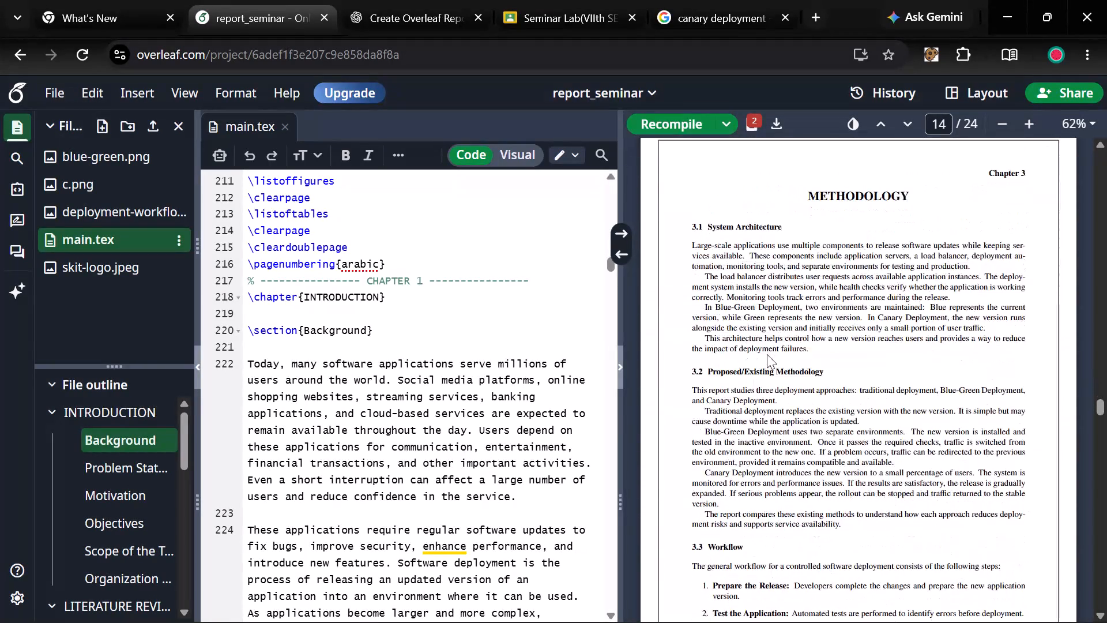
{"action": "scroll", "coordinate": [767, 354], "scroll_direction": "down", "scroll_amount": 8}
{"action": "scroll", "coordinate": [767, 354], "scroll_direction": "up", "scroll_amount": 1}
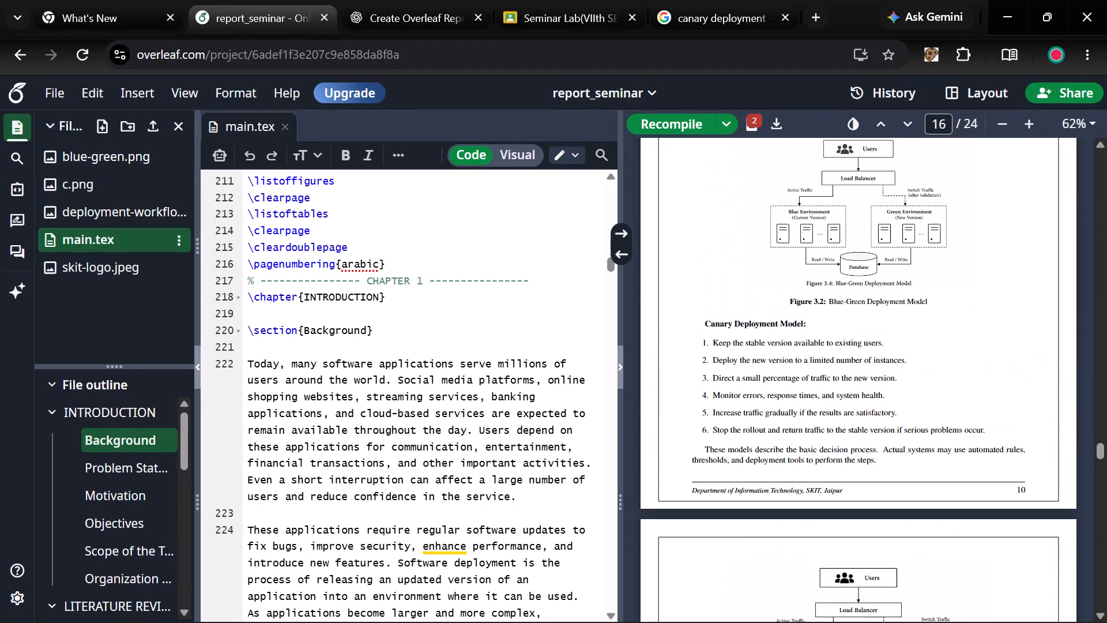
{"action": "scroll", "coordinate": [767, 354], "scroll_direction": "up", "scroll_amount": 1}
{"action": "scroll", "coordinate": [767, 354], "scroll_direction": "down", "scroll_amount": 3}
{"action": "scroll", "coordinate": [767, 354], "scroll_direction": "up", "scroll_amount": 4}
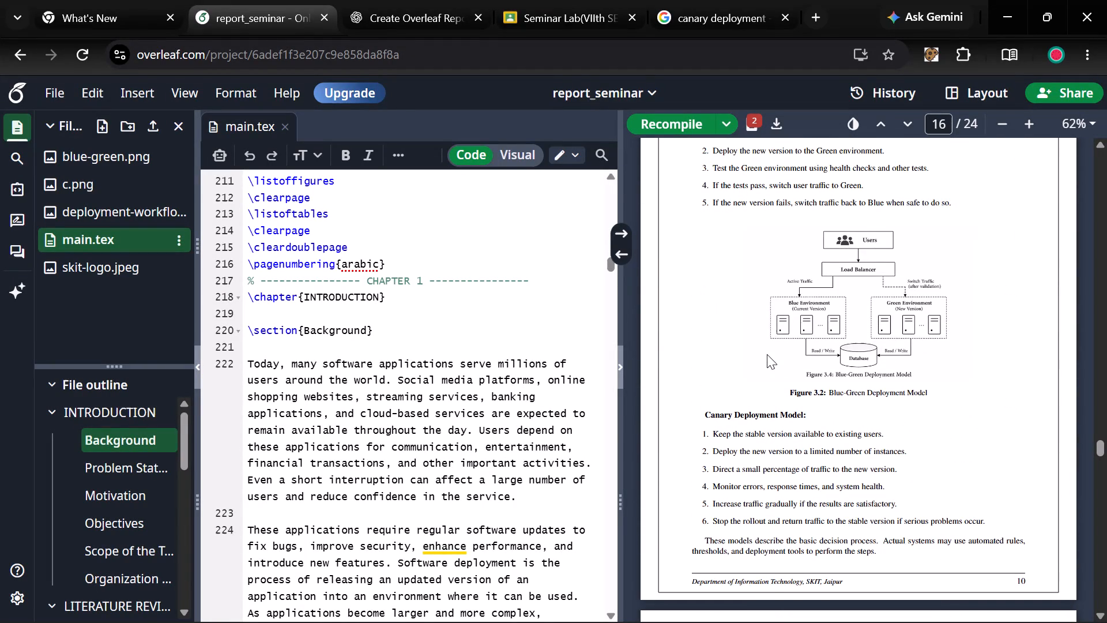
{"action": "scroll", "coordinate": [767, 354], "scroll_direction": "up", "scroll_amount": 1}
{"action": "scroll", "coordinate": [767, 354], "scroll_direction": "down", "scroll_amount": 1}
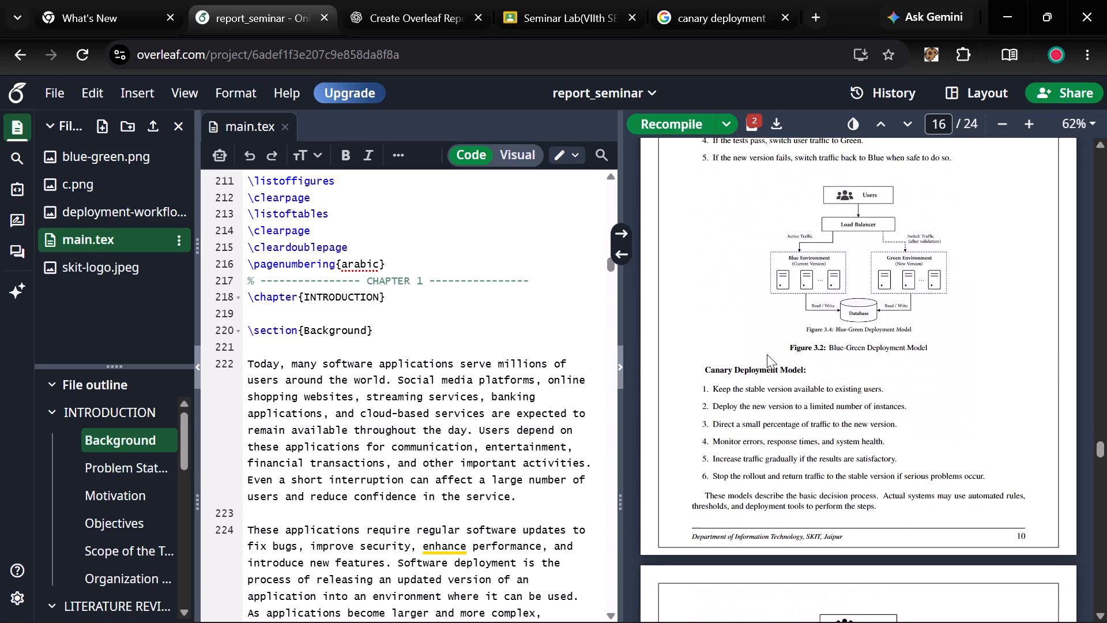
In main.tex's Workflow section, set the deployment-workflow.png figure width to 0.9\textwidth and recompile the report.
{"action": "left_click", "coordinate": [500, 425]}
{"action": "scroll", "coordinate": [500, 425], "scroll_direction": "down", "scroll_amount": 13}
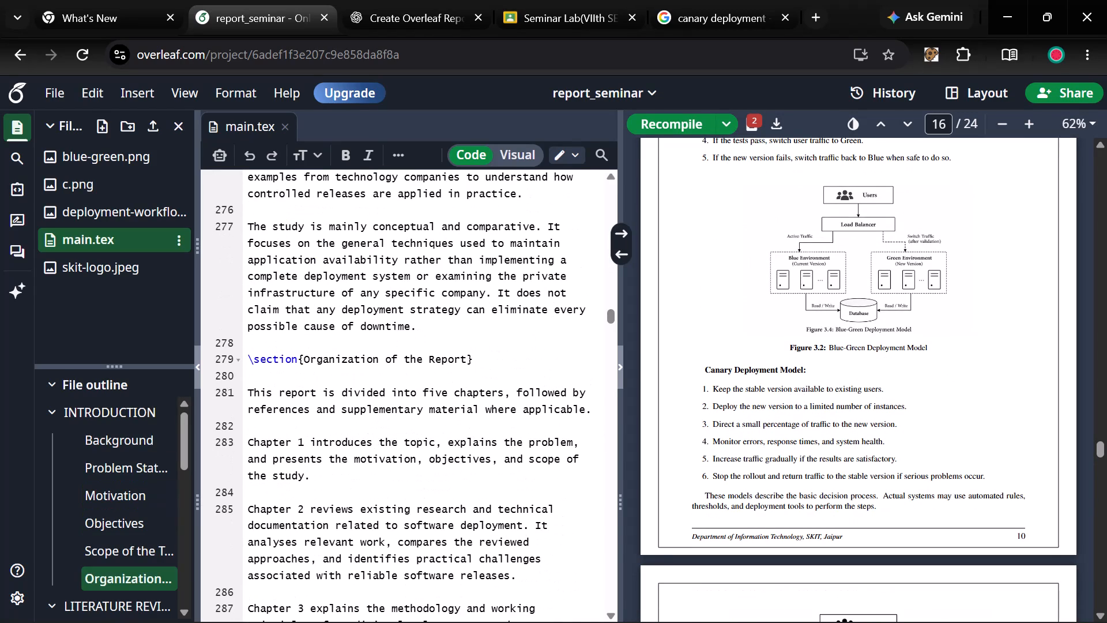
{"action": "scroll", "coordinate": [440, 384], "scroll_direction": "down", "scroll_amount": 15}
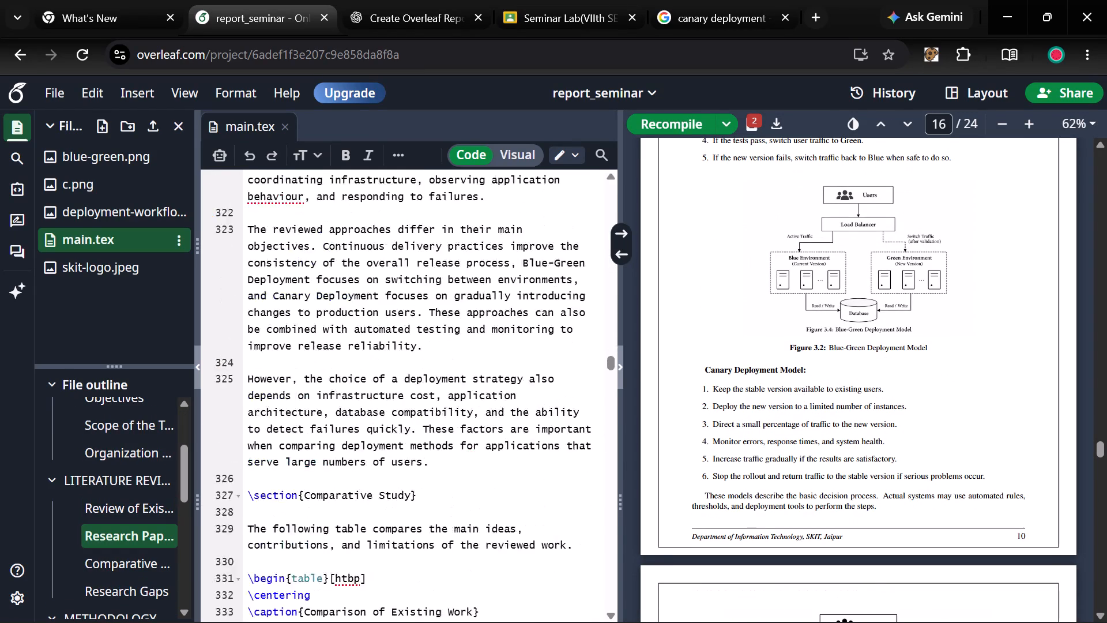
{"action": "scroll", "coordinate": [440, 384], "scroll_direction": "down", "scroll_amount": 10}
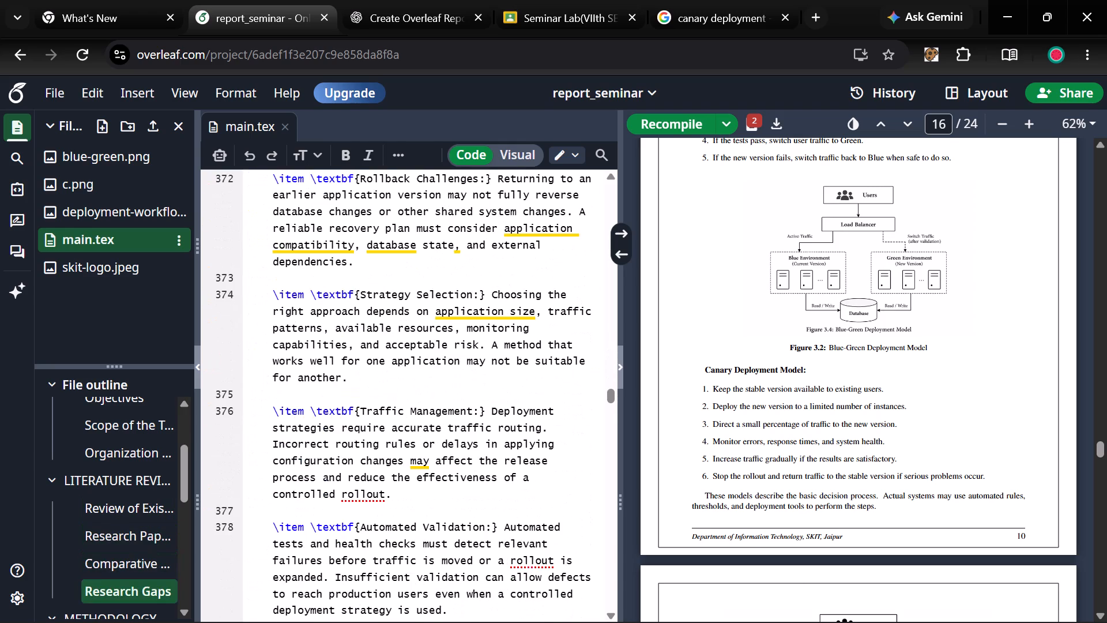
{"action": "scroll", "coordinate": [440, 384], "scroll_direction": "down", "scroll_amount": 6}
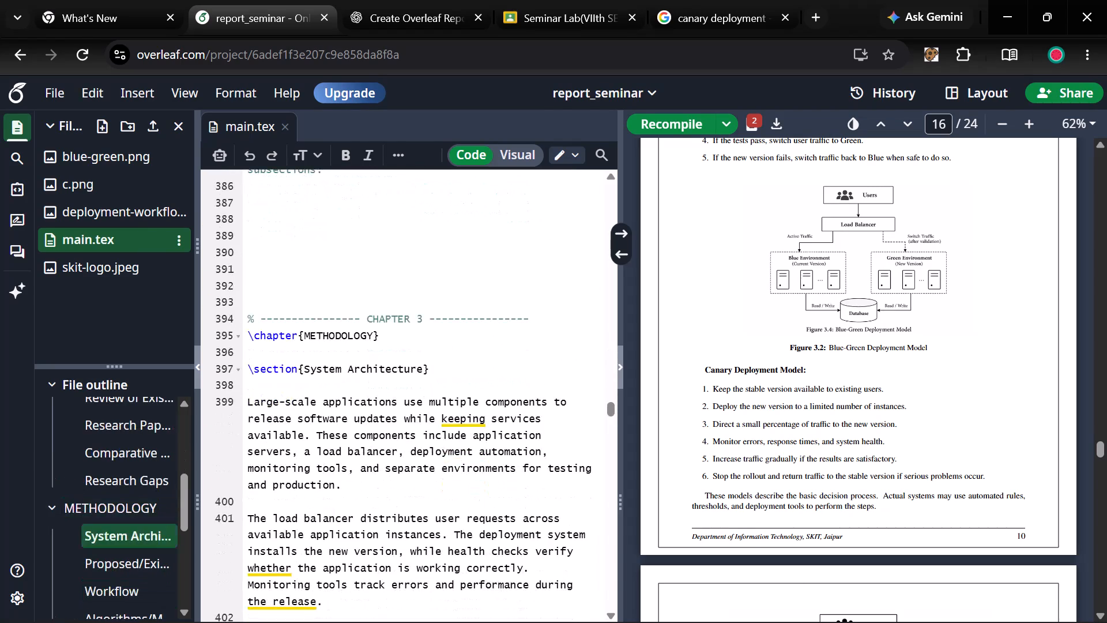
{"action": "scroll", "coordinate": [366, 419], "scroll_direction": "down", "scroll_amount": 6}
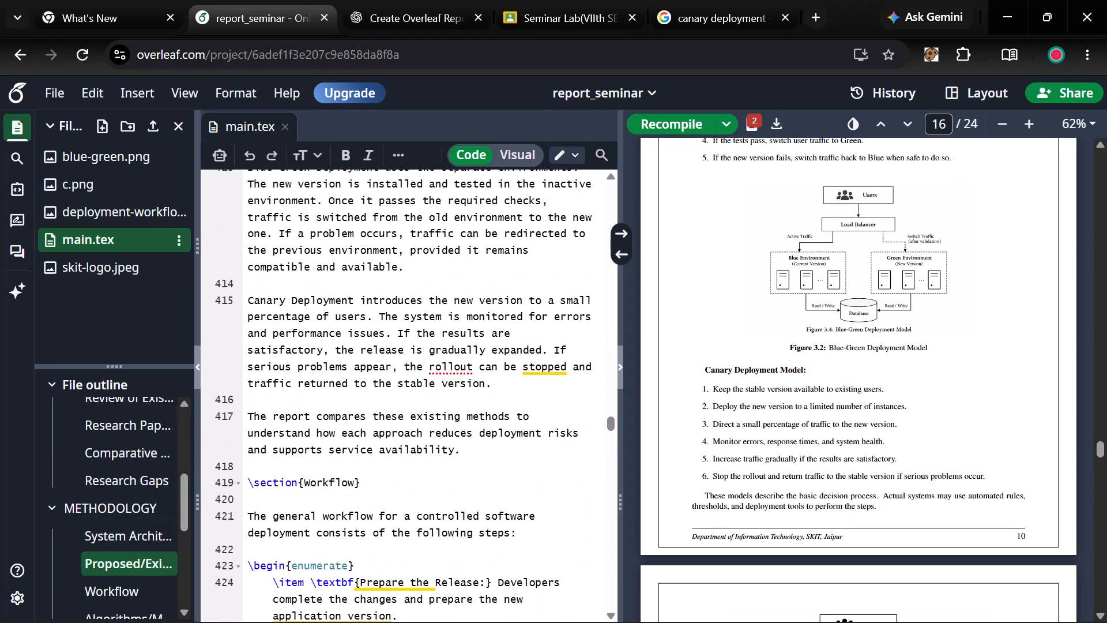
{"action": "scroll", "coordinate": [366, 419], "scroll_direction": "down", "scroll_amount": 5}
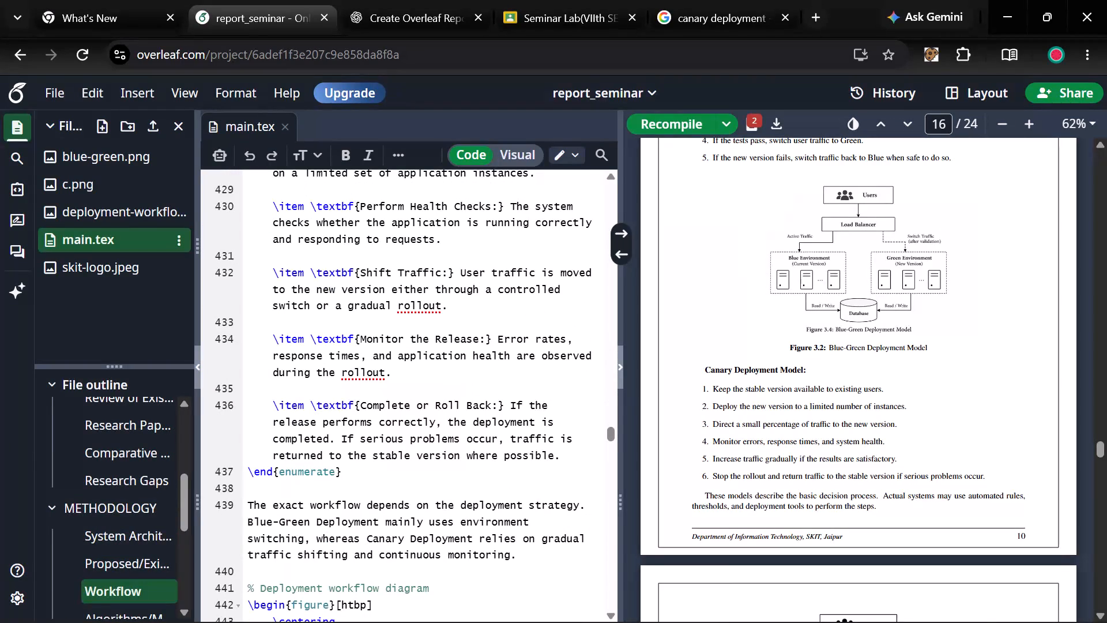
{"action": "scroll", "coordinate": [439, 410], "scroll_direction": "down", "scroll_amount": 1}
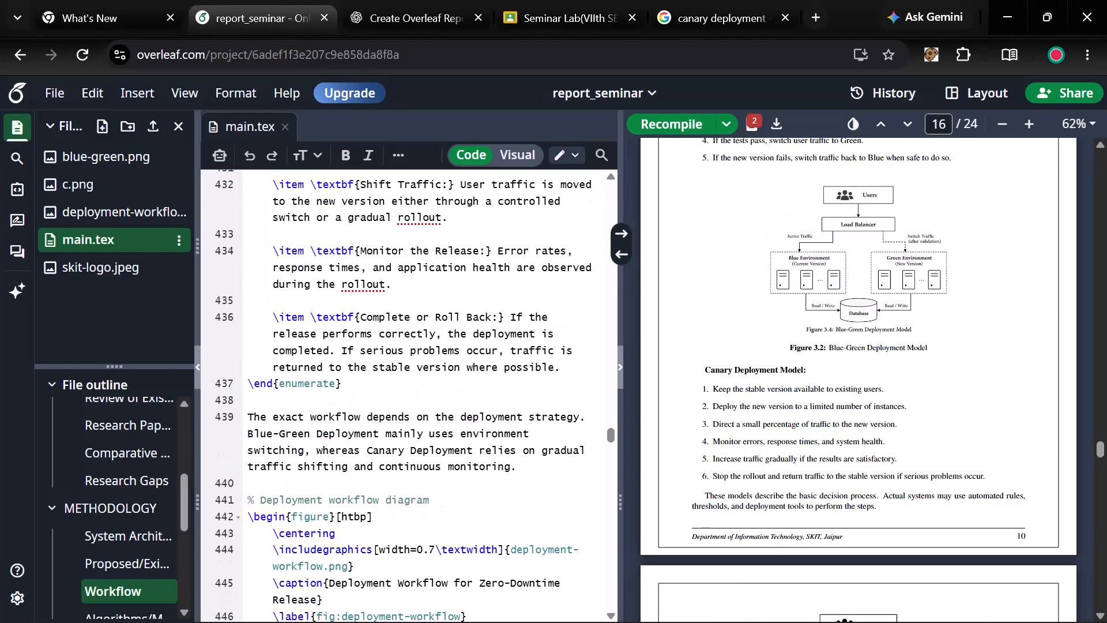
{"action": "scroll", "coordinate": [439, 410], "scroll_direction": "down", "scroll_amount": 2}
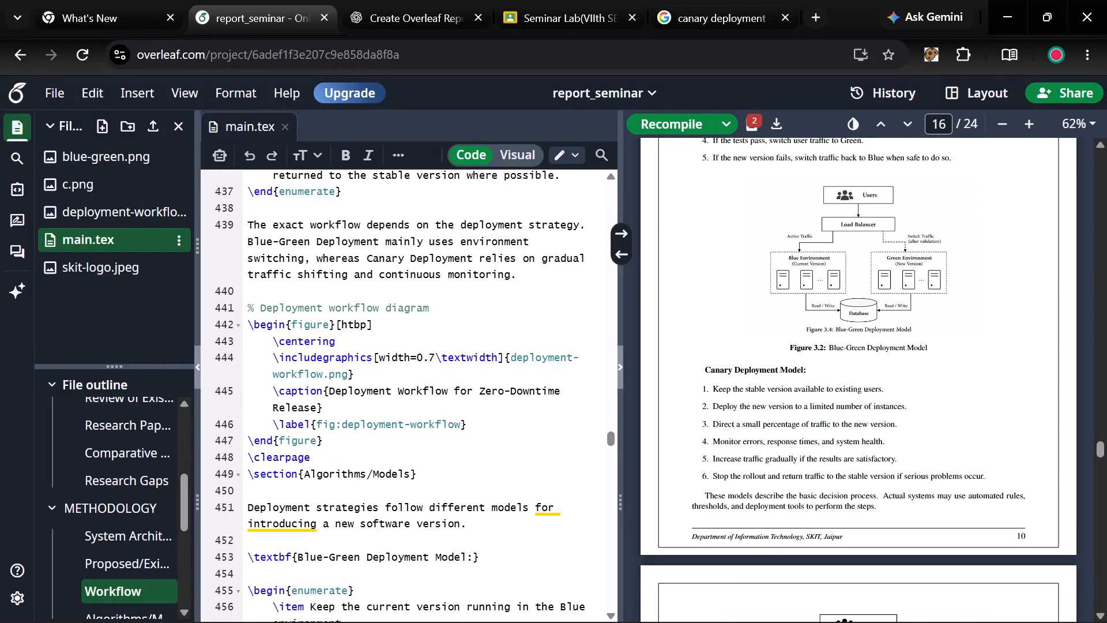
{"action": "left_click", "coordinate": [432, 352]}
{"action": "key", "text": "Right"}
{"action": "key", "text": "BackSpace"}
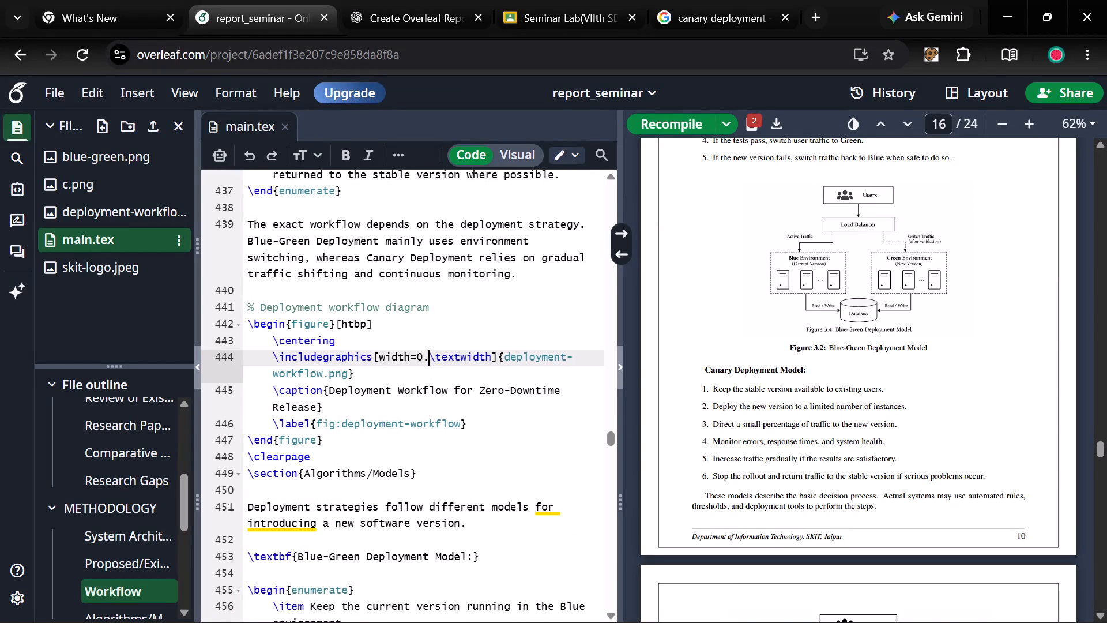
{"action": "key", "text": "9"}
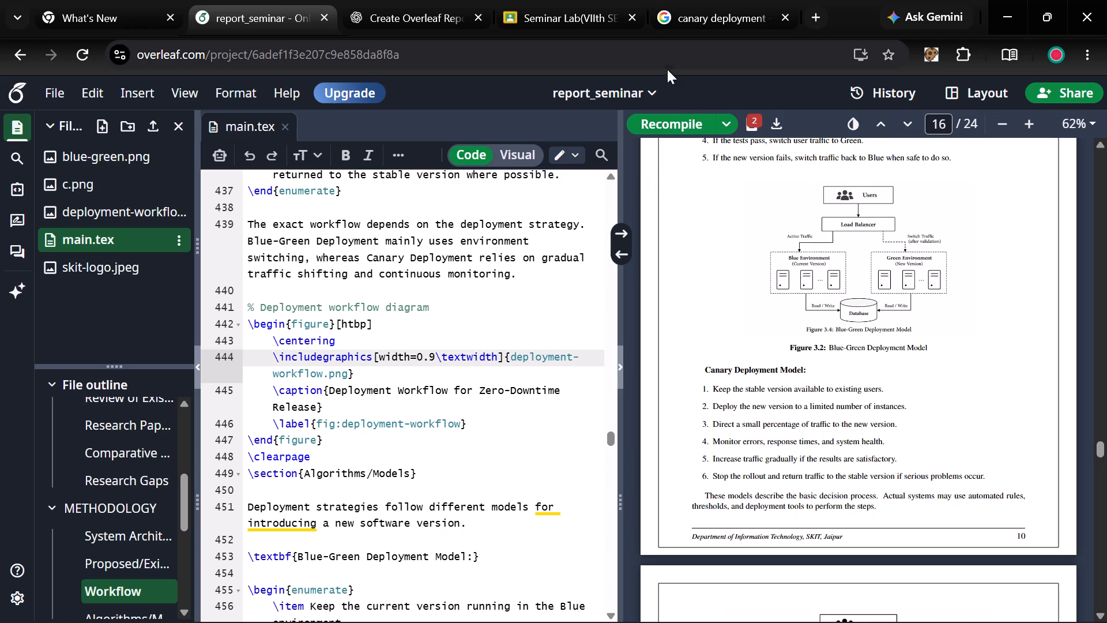
{"action": "left_click", "coordinate": [665, 125]}
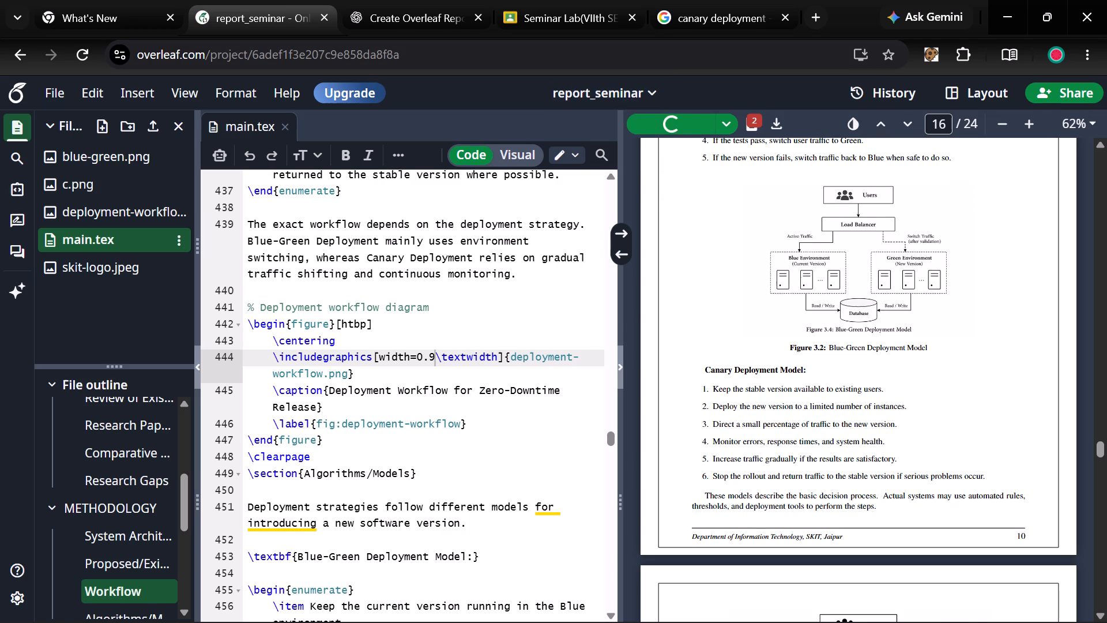
Set the blue-green.png figure width to 0.9\textwidth in the Algorithms/Models section and recompile the report.
{"action": "scroll", "coordinate": [354, 360], "scroll_direction": "down", "scroll_amount": 6}
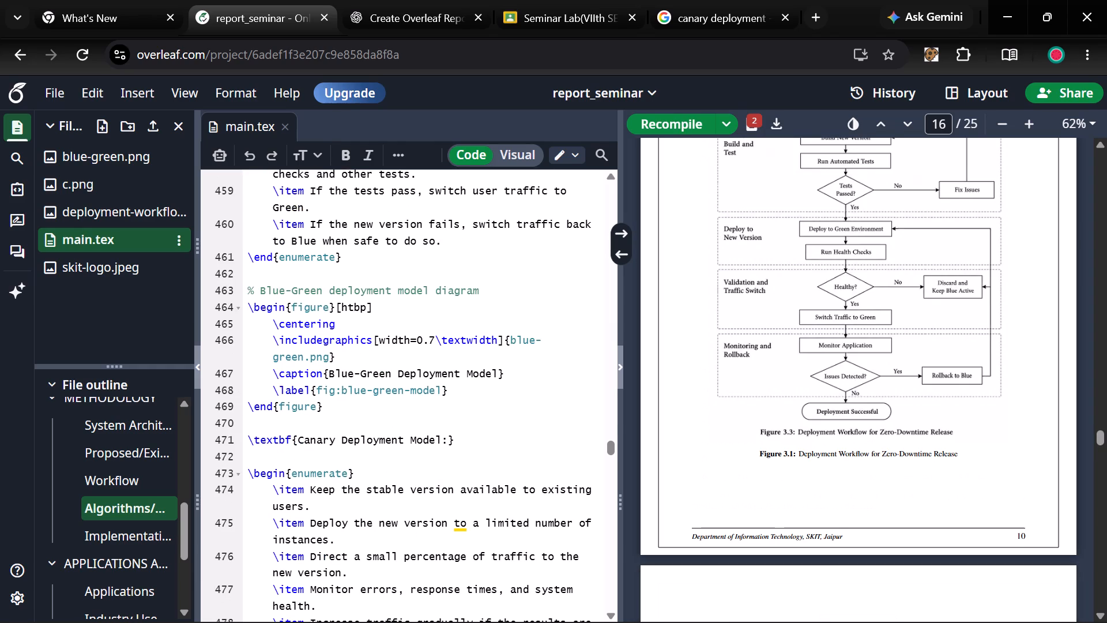
{"action": "scroll", "coordinate": [814, 380], "scroll_direction": "down", "scroll_amount": 3}
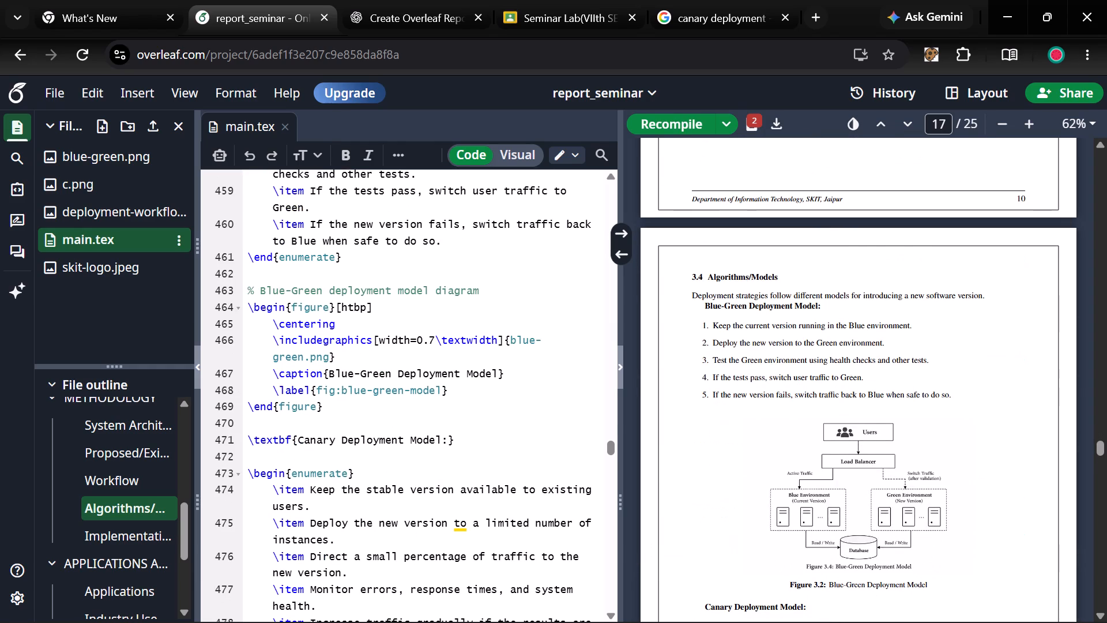
{"action": "scroll", "coordinate": [734, 366], "scroll_direction": "down", "scroll_amount": 1}
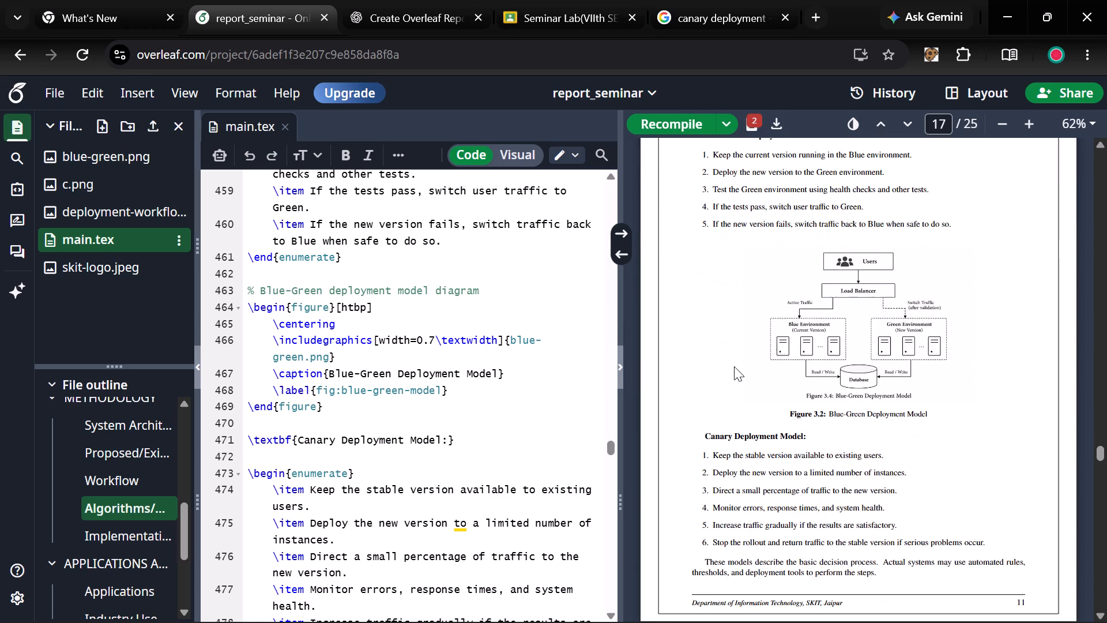
{"action": "scroll", "coordinate": [734, 366], "scroll_direction": "down", "scroll_amount": 1}
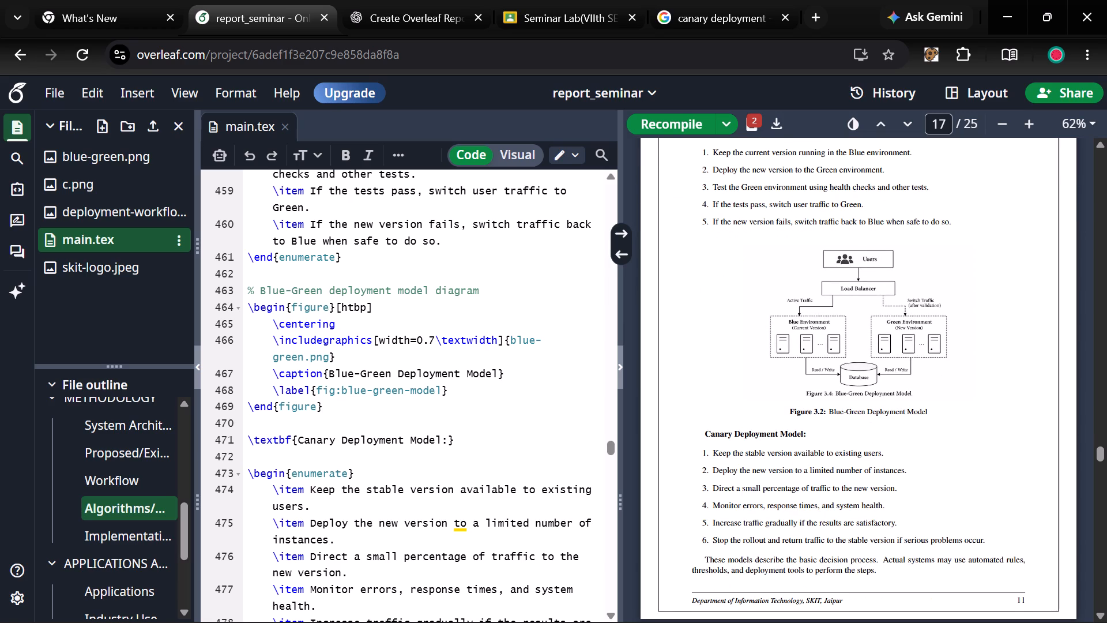
{"action": "scroll", "coordinate": [778, 329], "scroll_direction": "up", "scroll_amount": 1}
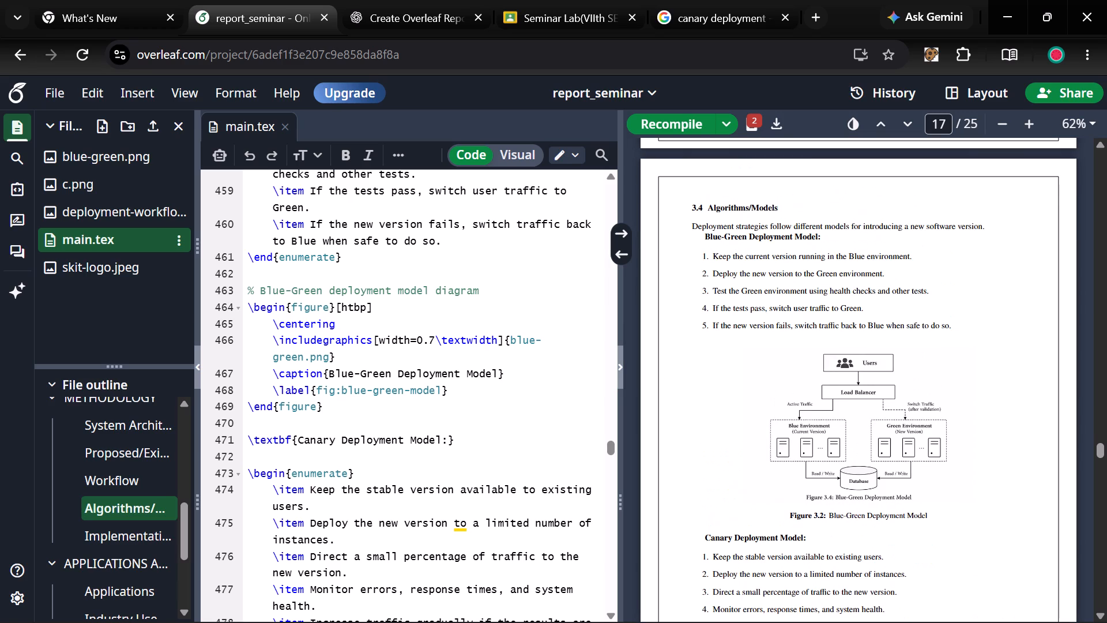
{"action": "scroll", "coordinate": [455, 366], "scroll_direction": "down", "scroll_amount": 2}
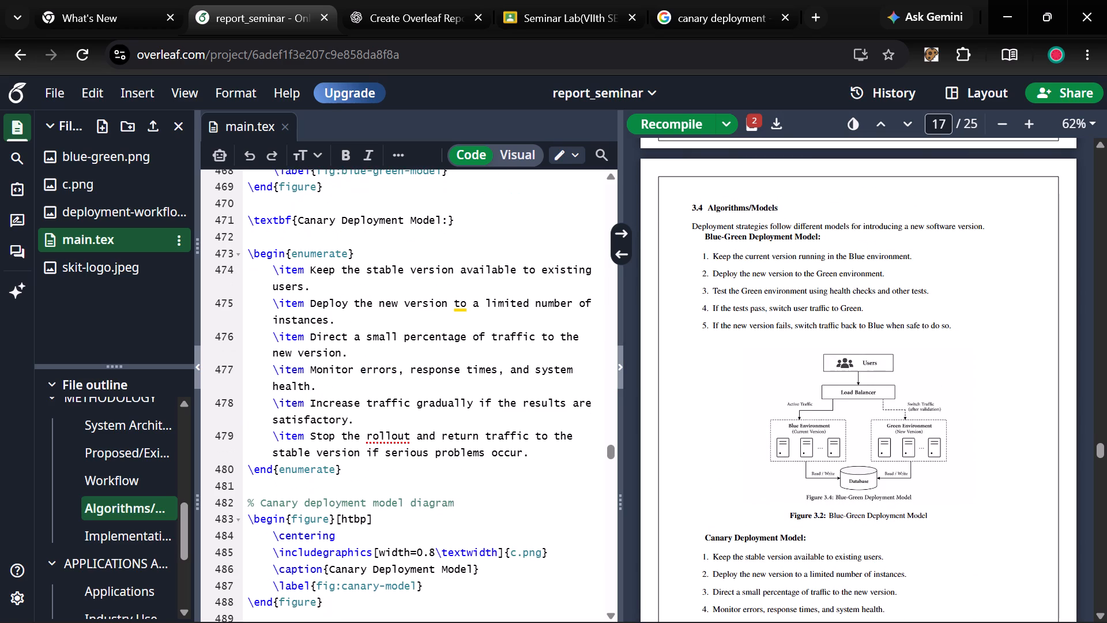
{"action": "scroll", "coordinate": [455, 366], "scroll_direction": "up", "scroll_amount": 1}
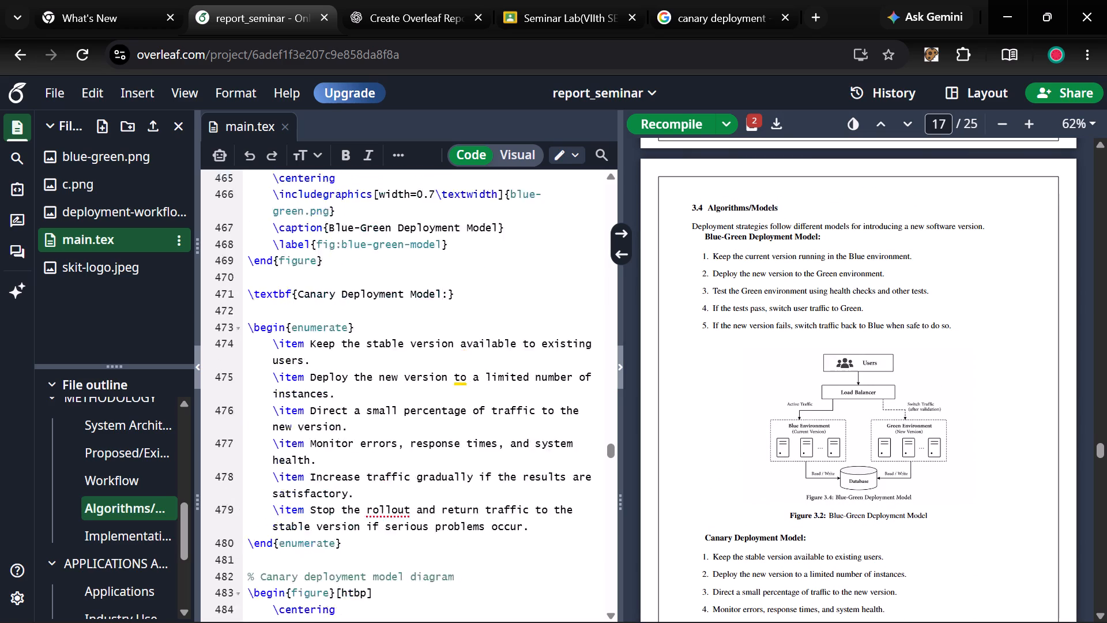
{"action": "scroll", "coordinate": [455, 366], "scroll_direction": "up", "scroll_amount": 2}
{"action": "left_click", "coordinate": [432, 322]}
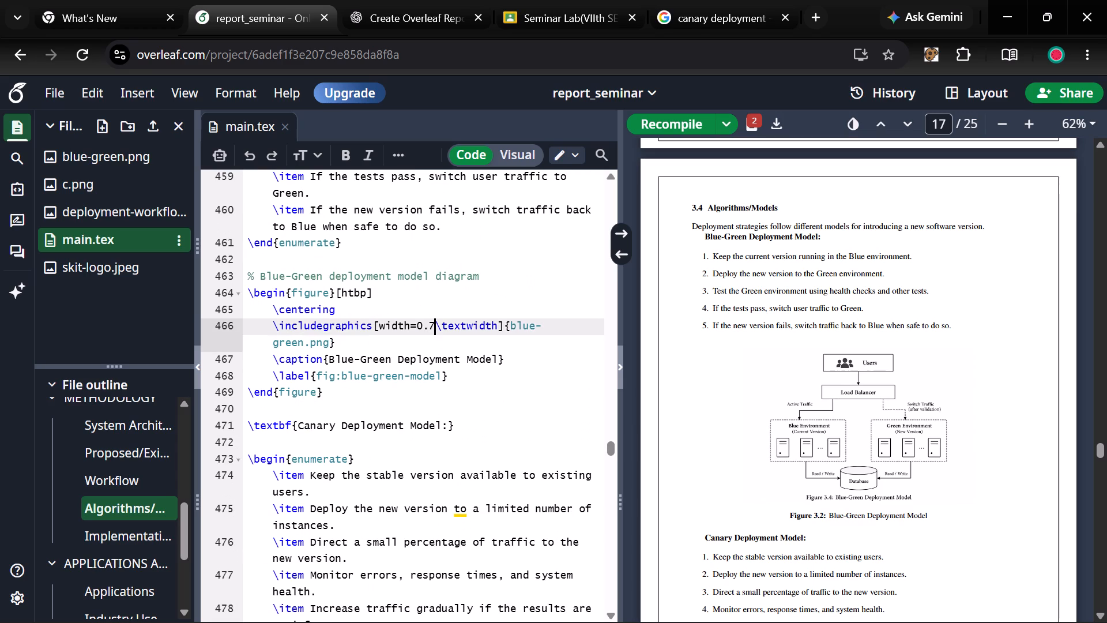
{"action": "key", "text": "BackSpace"}
{"action": "key", "text": "0"}
{"action": "key", "text": "BackSpace"}
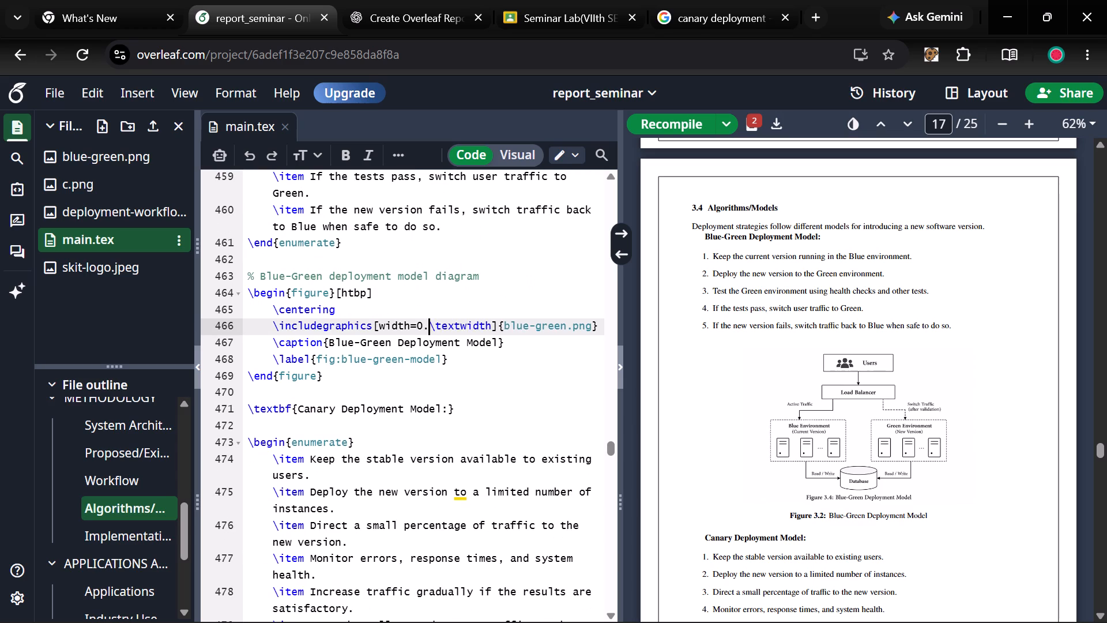
{"action": "key", "text": "9"}
{"action": "left_click", "coordinate": [676, 127]}
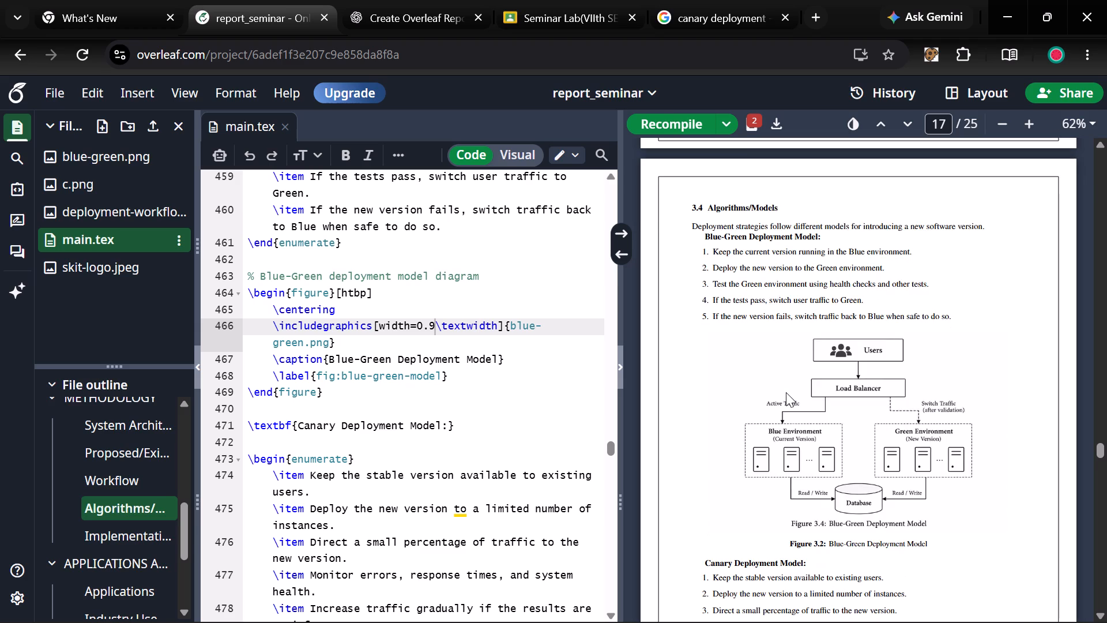
Insert a \clearpage right after the Blue-Green Deployment Model figure, before the Canary Deployment Model heading, and recompile.
{"action": "scroll", "coordinate": [786, 392], "scroll_direction": "down", "scroll_amount": 1}
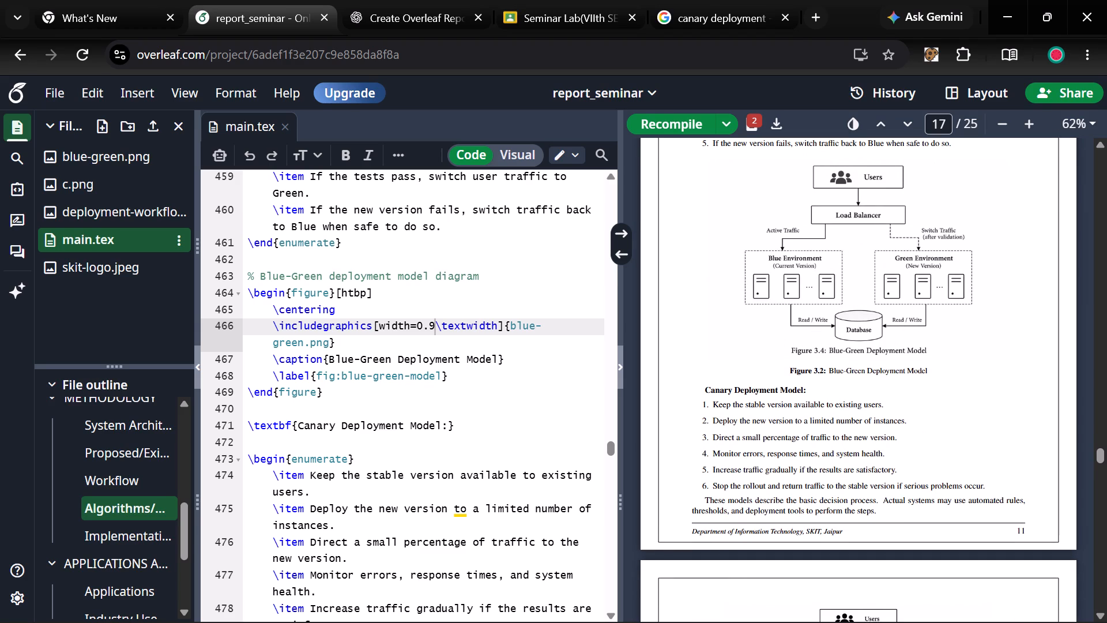
{"action": "left_click", "coordinate": [326, 397]}
{"action": "key", "text": "Return"}
{"action": "type", "text": "\\cl"}
{"action": "key", "text": "Return"}
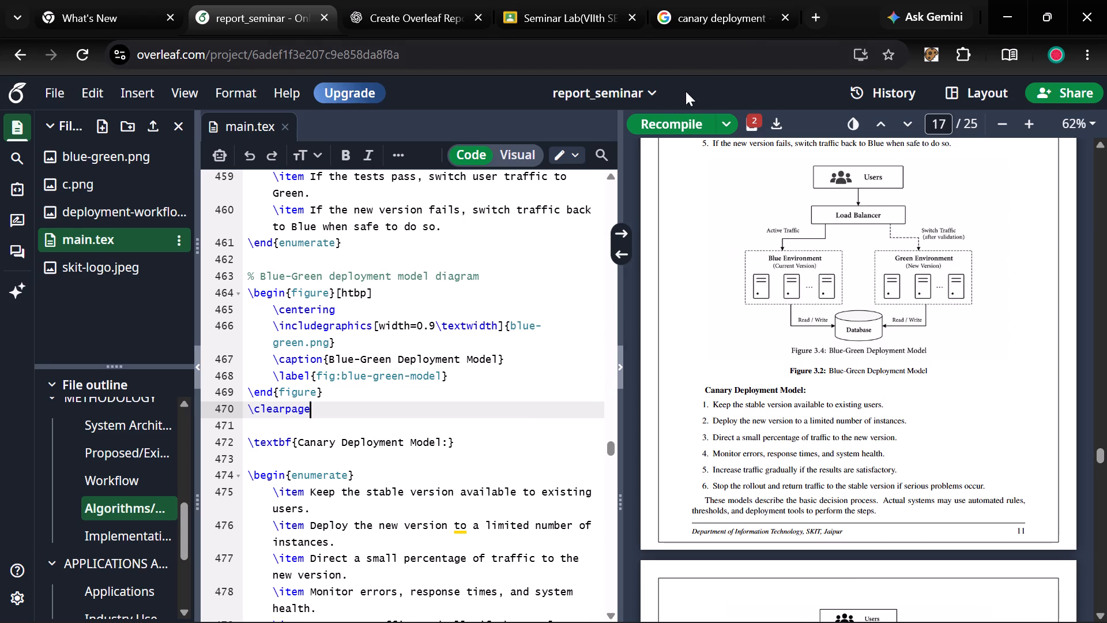
{"action": "left_click", "coordinate": [661, 127]}
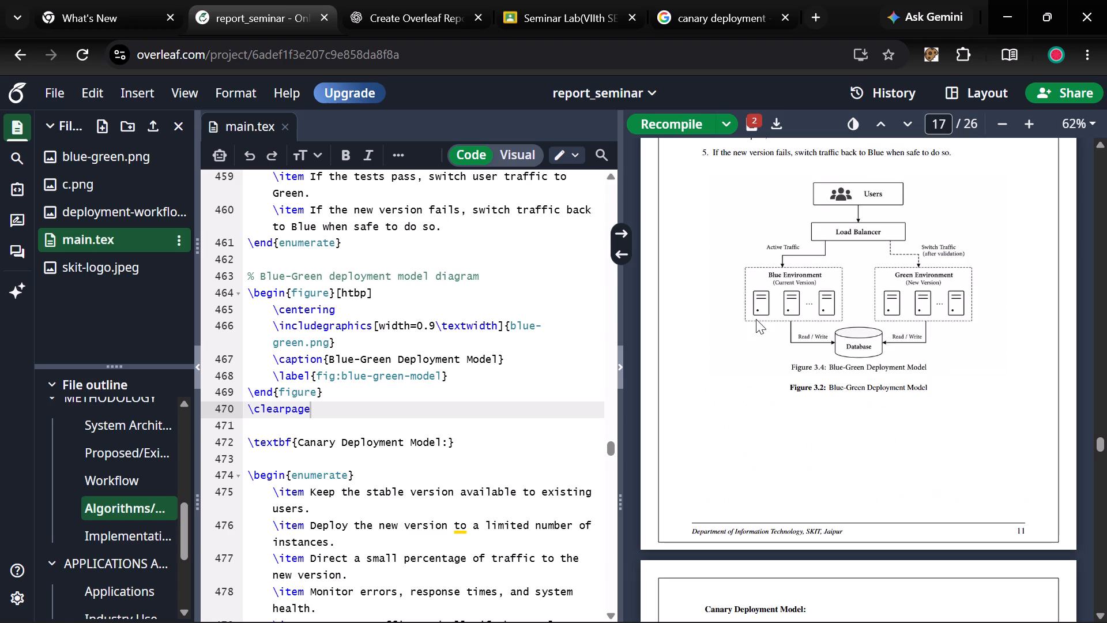
Insert a \clearpage after the paragraph beginning "These models describe the basic decision process", before the Implementation/Use Case section, and recompile.
{"action": "scroll", "coordinate": [756, 319], "scroll_direction": "up", "scroll_amount": 2}
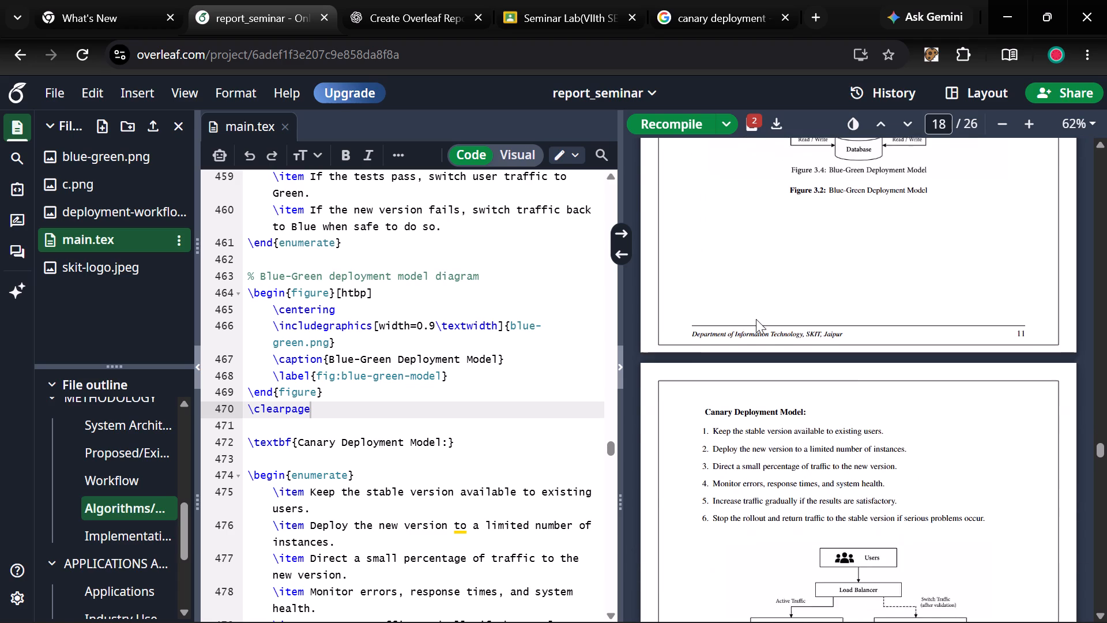
{"action": "scroll", "coordinate": [756, 319], "scroll_direction": "up", "scroll_amount": 1}
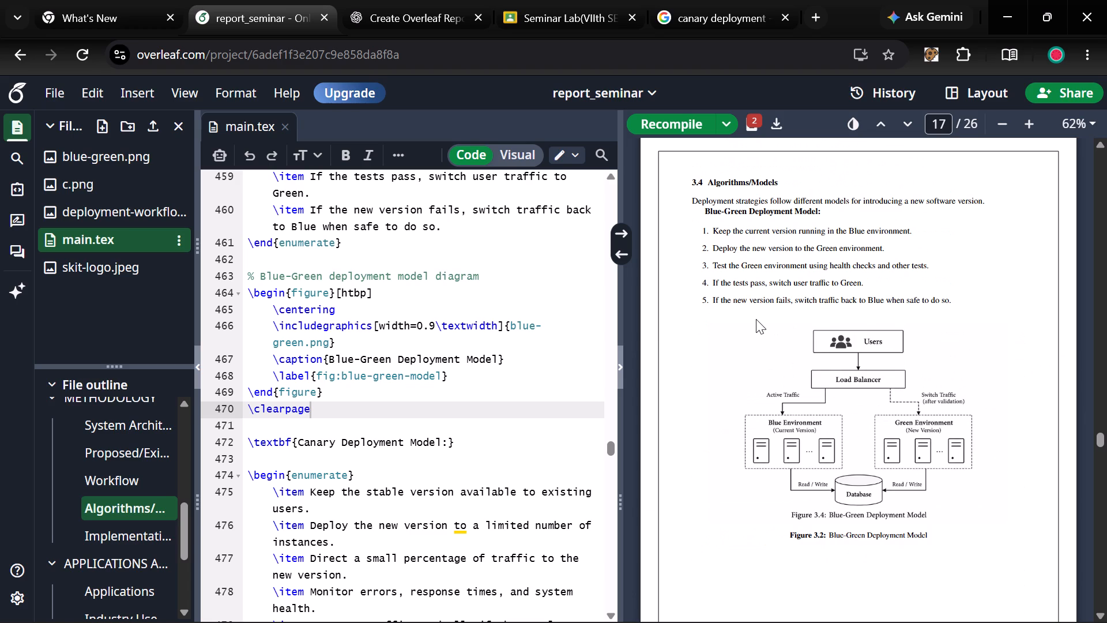
{"action": "scroll", "coordinate": [756, 319], "scroll_direction": "down", "scroll_amount": 4}
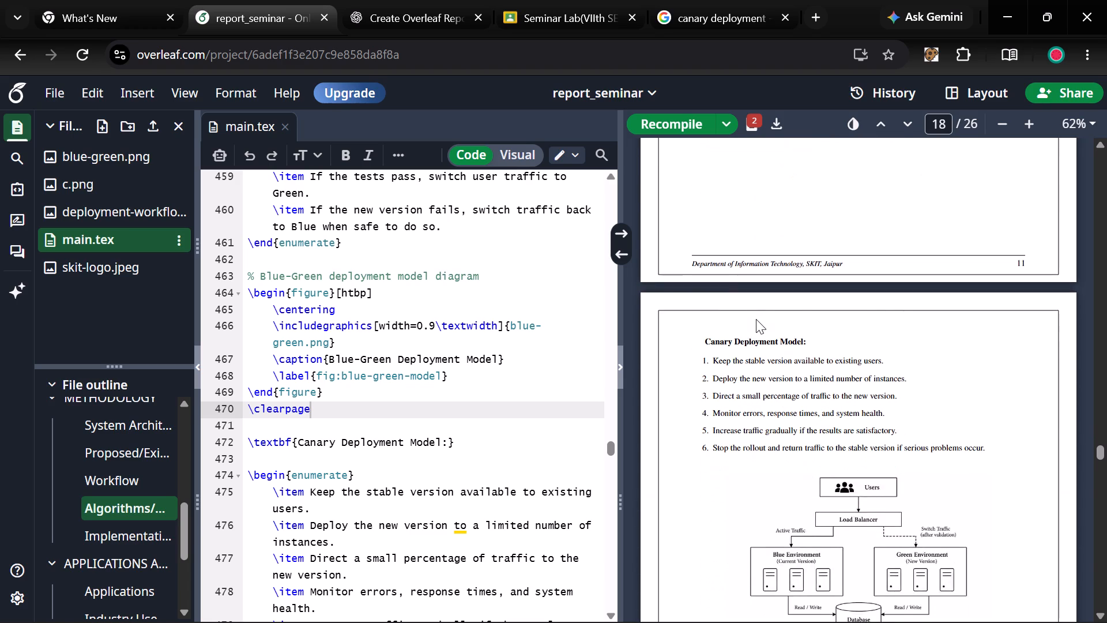
{"action": "scroll", "coordinate": [756, 319], "scroll_direction": "down", "scroll_amount": 2}
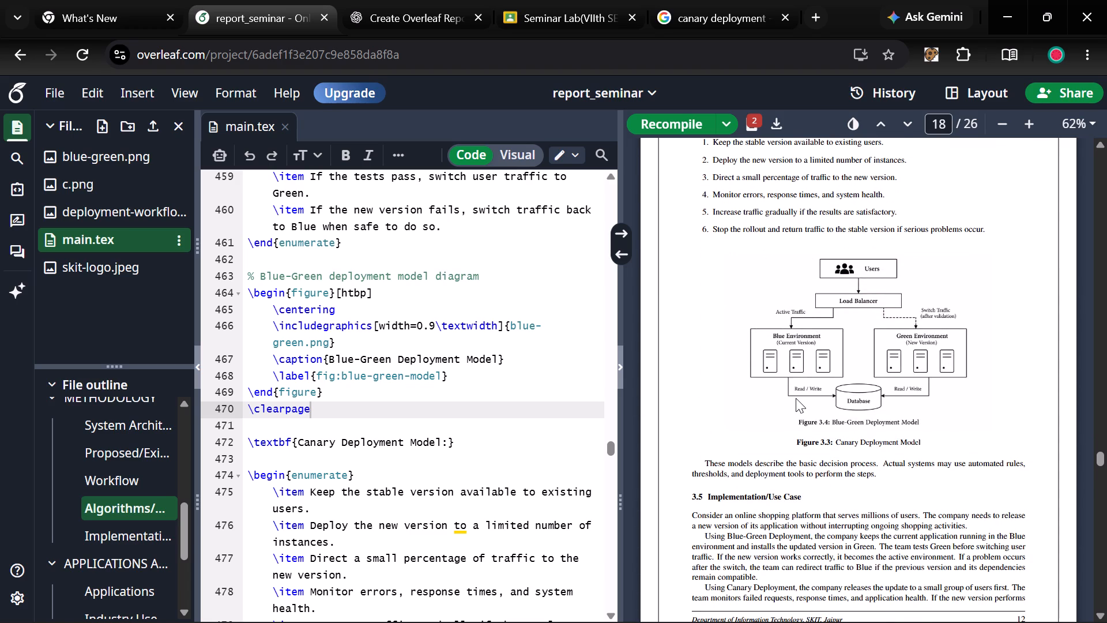
{"action": "left_click", "coordinate": [457, 393]}
{"action": "scroll", "coordinate": [457, 393], "scroll_direction": "down", "scroll_amount": 4}
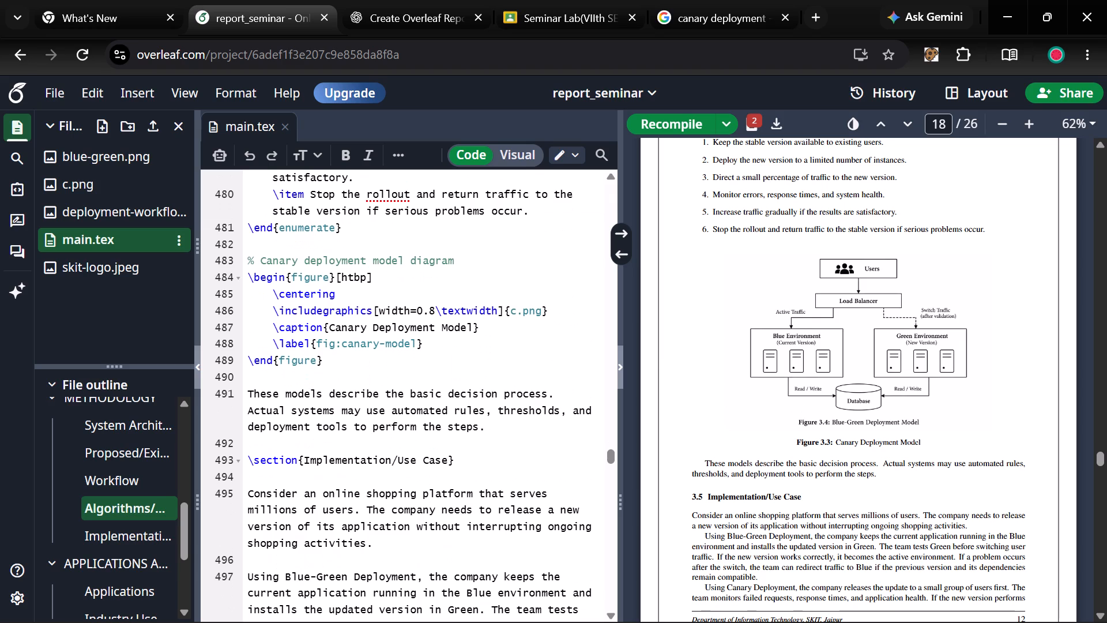
{"action": "left_click", "coordinate": [343, 372]}
{"action": "left_click", "coordinate": [499, 427]}
{"action": "key", "text": "Return"}
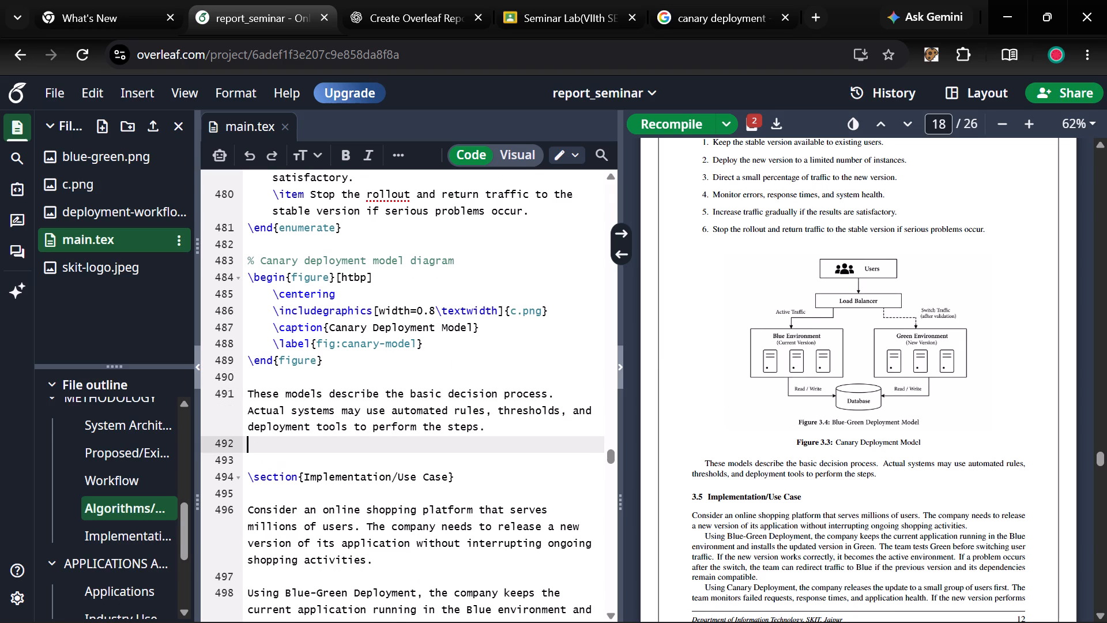
{"action": "type", "text": "\\c"}
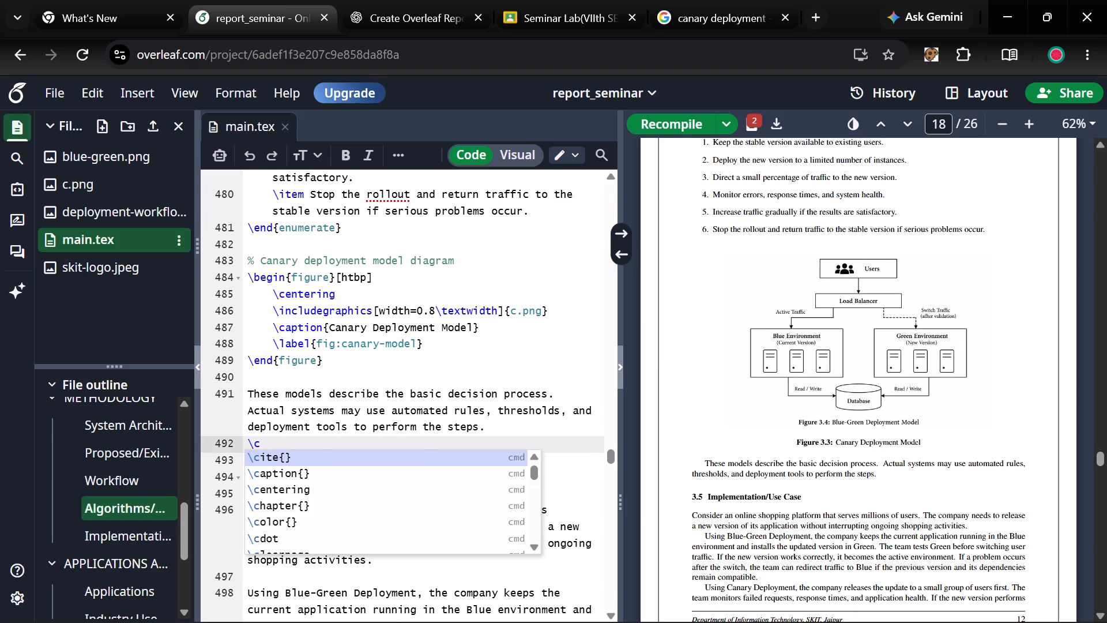
{"action": "key", "text": "l"}
{"action": "key", "text": "Return"}
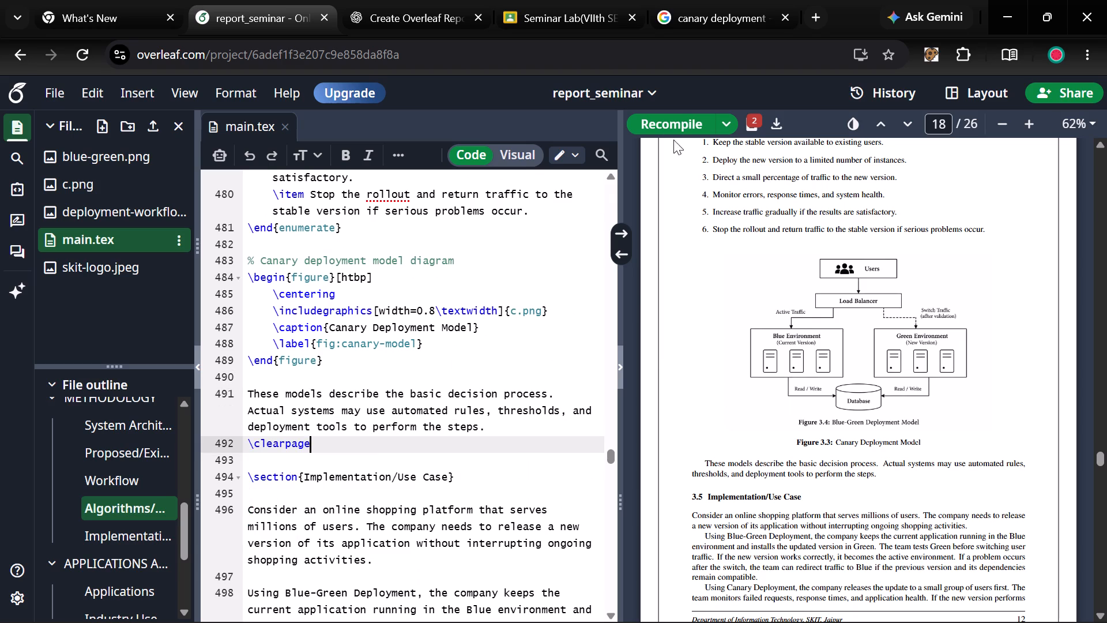
{"action": "left_click", "coordinate": [662, 124]}
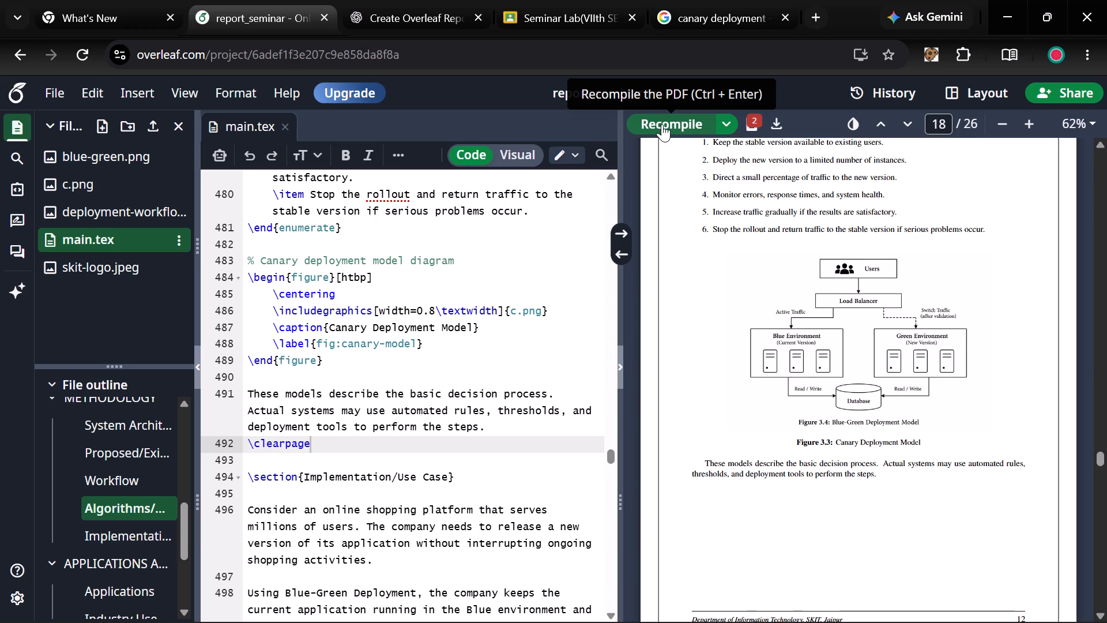
In Photos, crop the embedded Figure 3.4 caption off the bottom of c.png from Downloads, to about 1536 x 931, and save over the original.
{"action": "scroll", "coordinate": [740, 314], "scroll_direction": "down", "scroll_amount": 1}
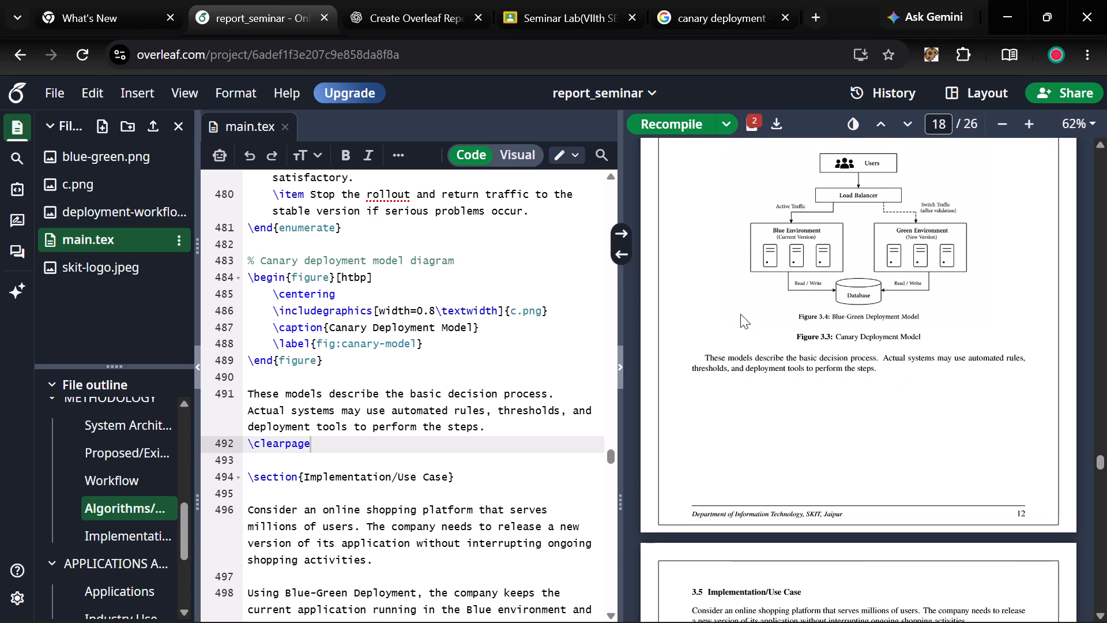
{"action": "scroll", "coordinate": [740, 314], "scroll_direction": "up", "scroll_amount": 5}
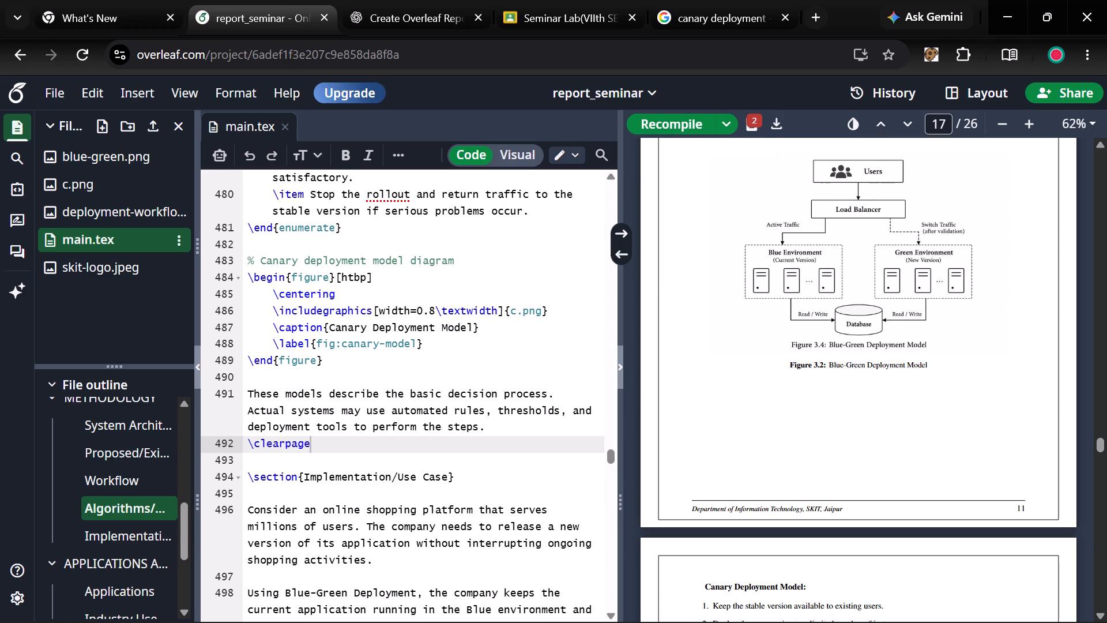
{"action": "double_click", "coordinate": [29, 200]}
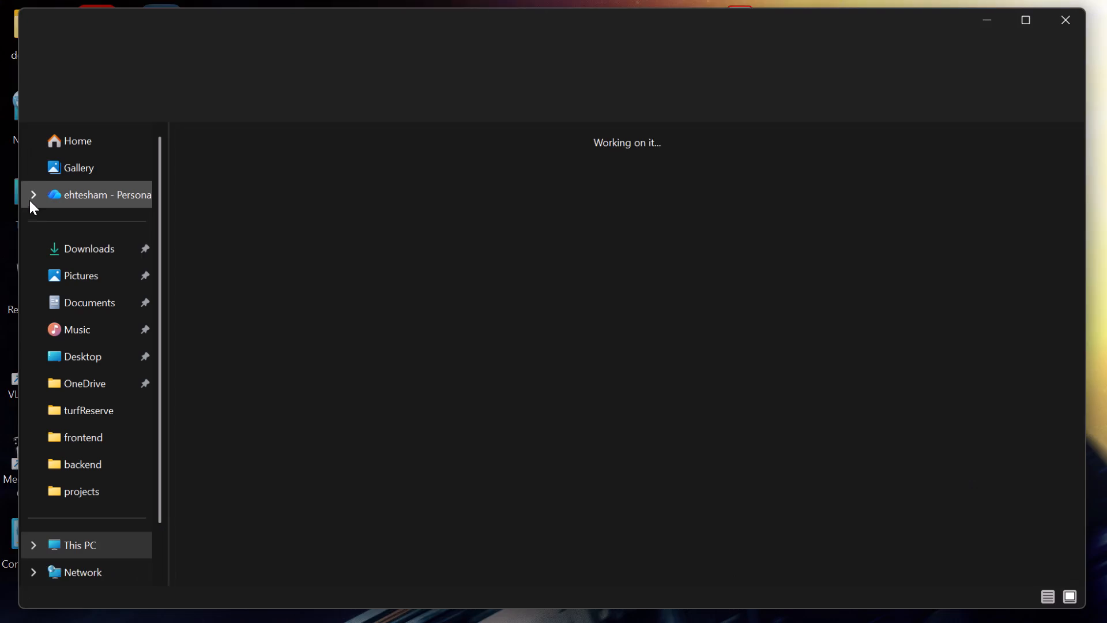
{"action": "left_click", "coordinate": [69, 256]}
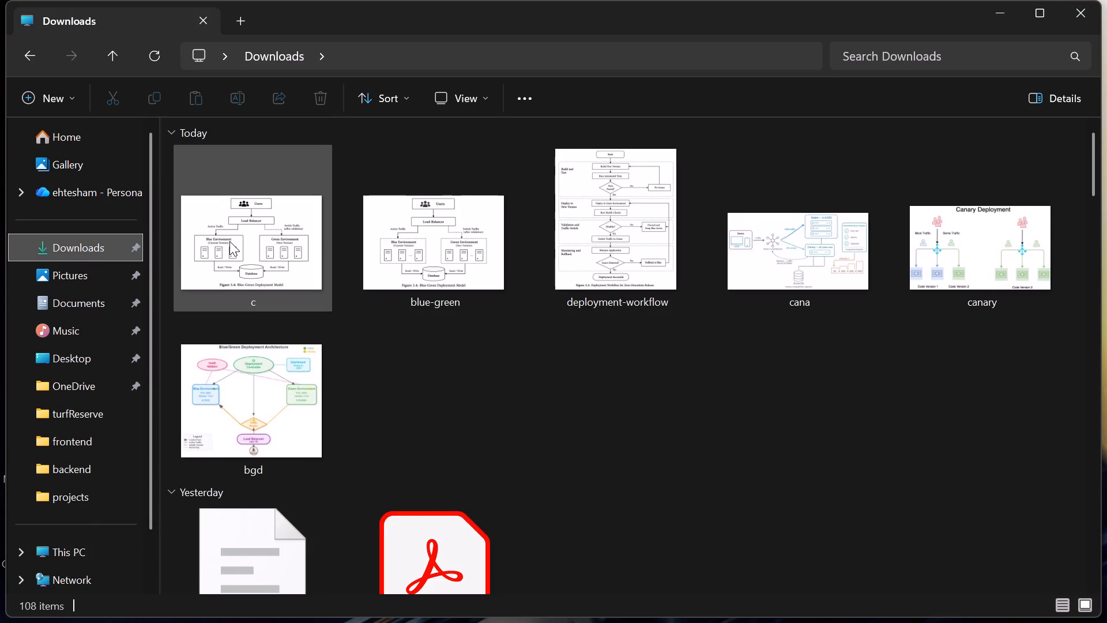
{"action": "double_click", "coordinate": [229, 241]}
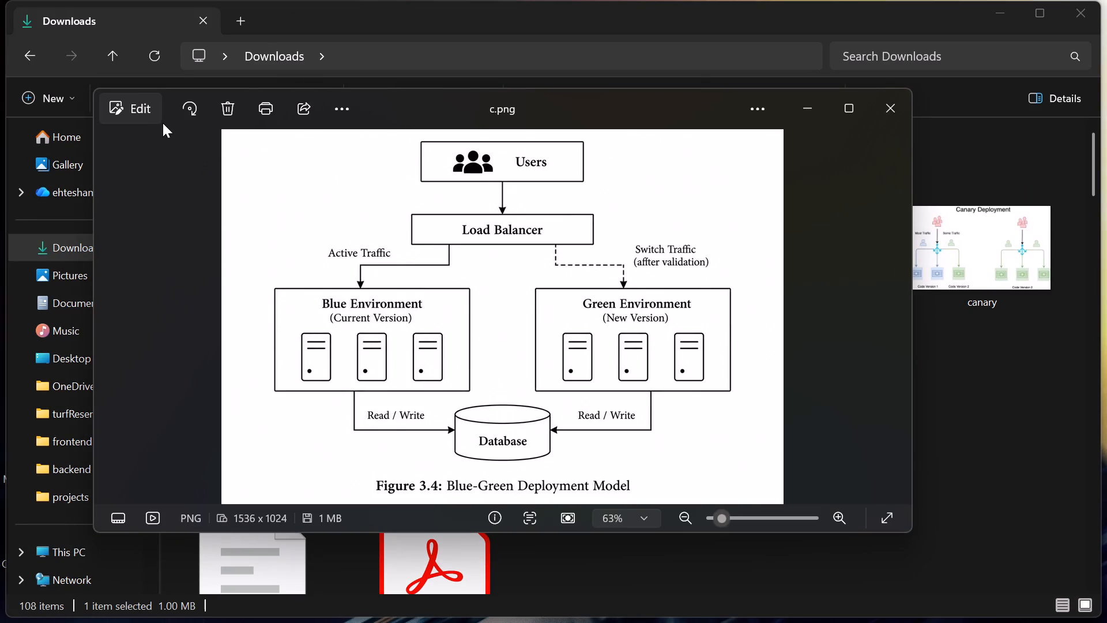
{"action": "left_click", "coordinate": [140, 101]}
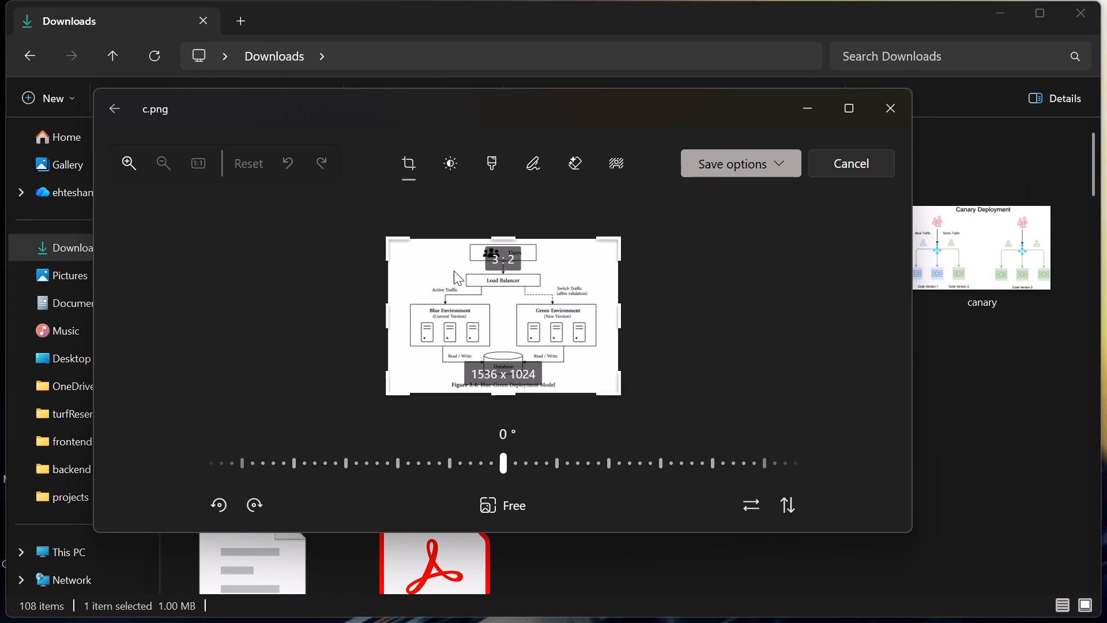
{"action": "left_click_drag", "start_coordinate": [503, 396], "coordinate": [503, 382]}
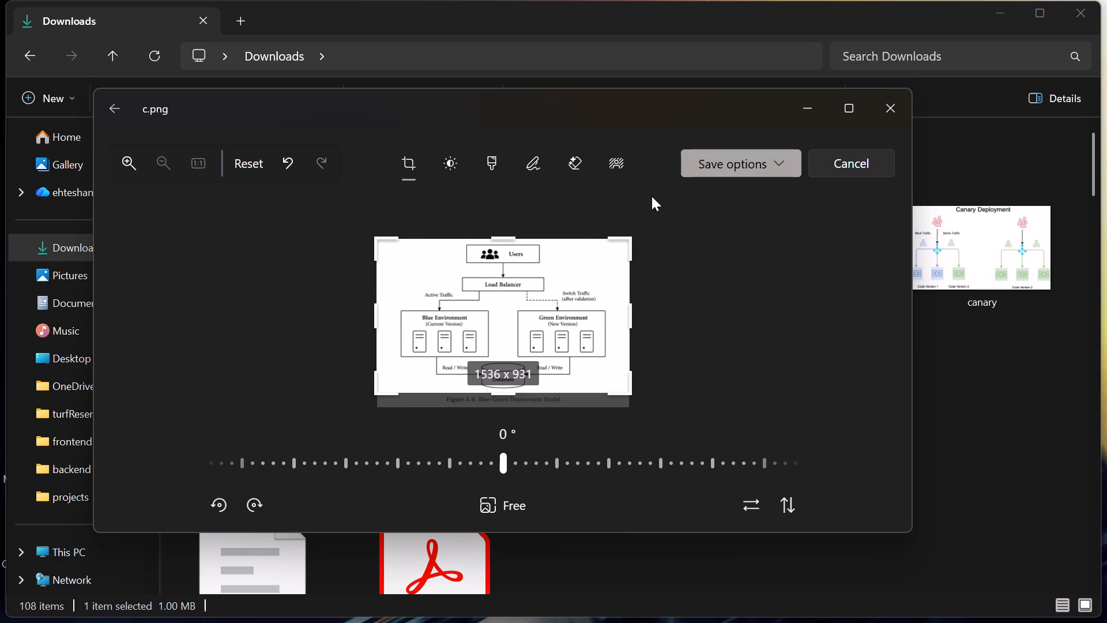
{"action": "left_click", "coordinate": [776, 161]}
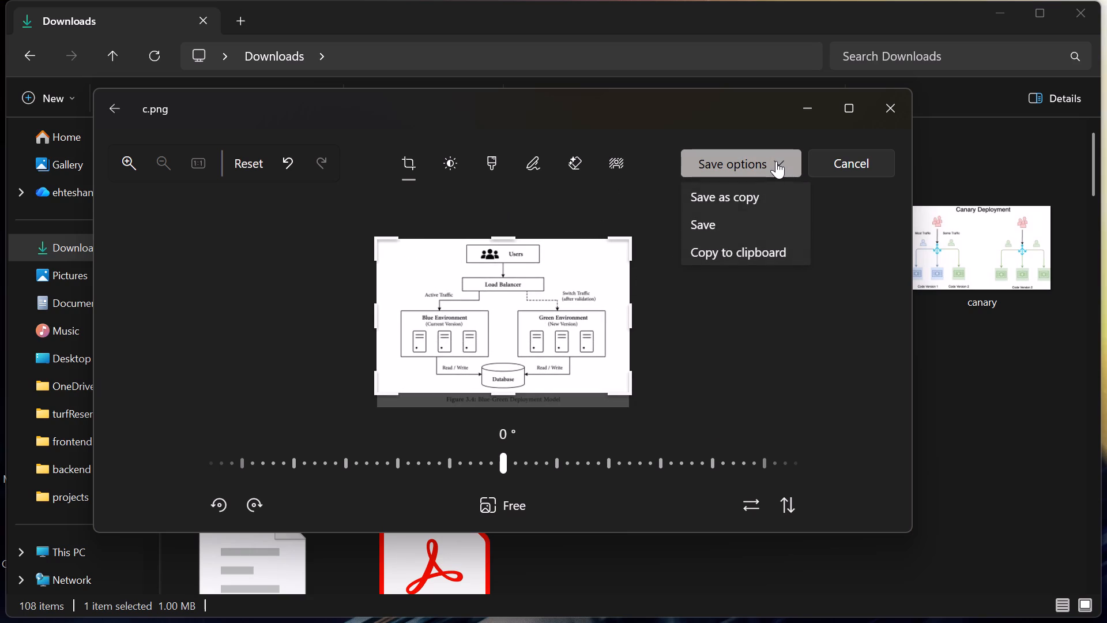
{"action": "left_click", "coordinate": [722, 227]}
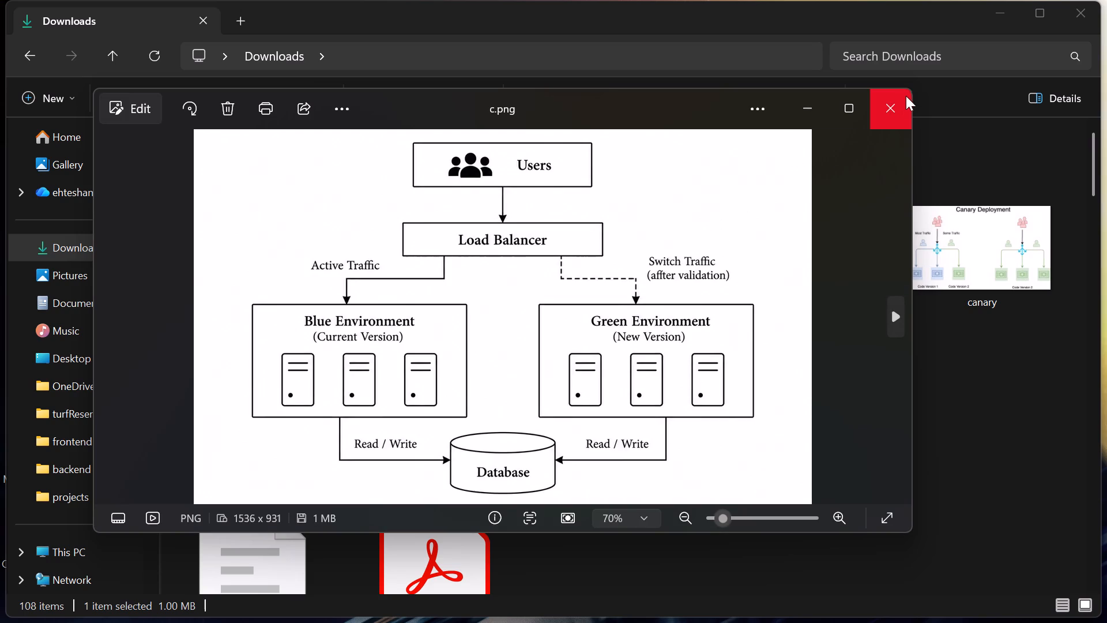
{"action": "left_click", "coordinate": [901, 100]}
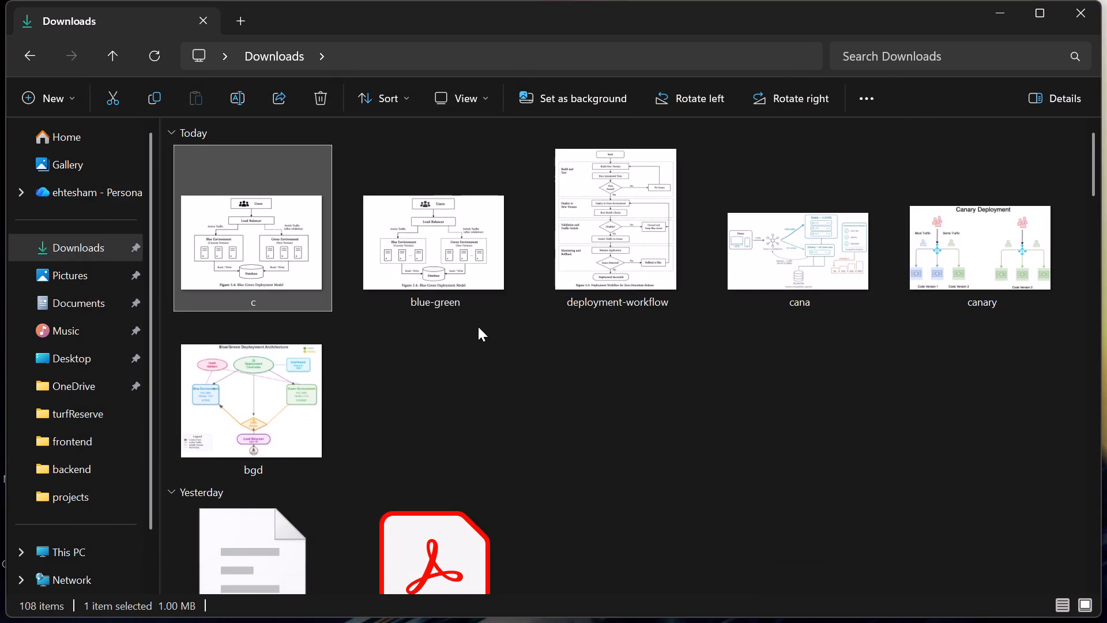
{"action": "double_click", "coordinate": [270, 232]}
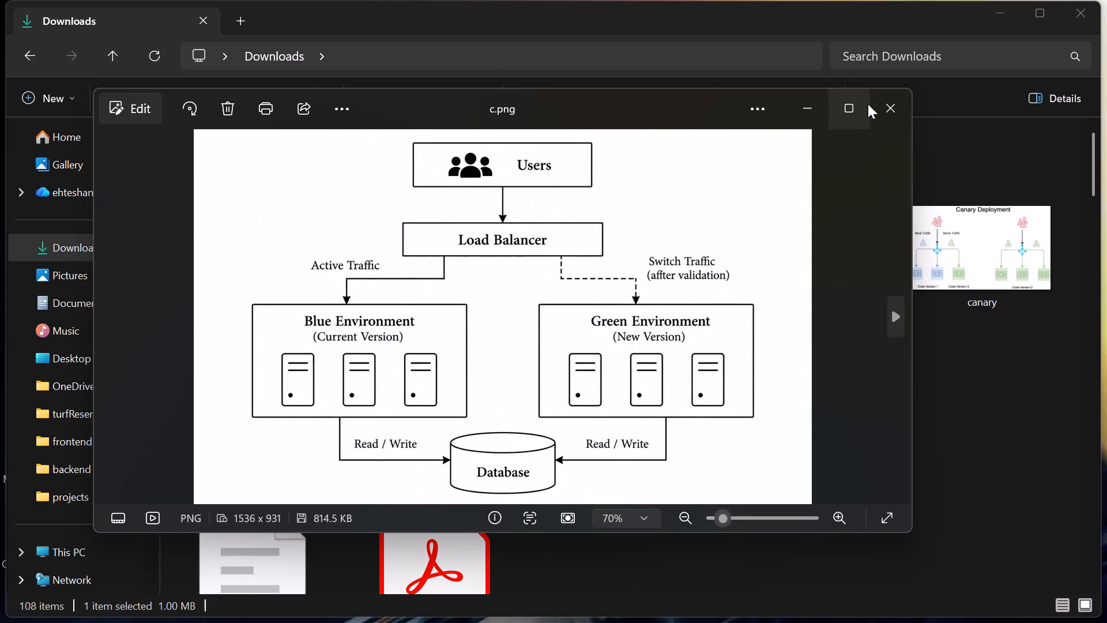
{"action": "left_click", "coordinate": [886, 106]}
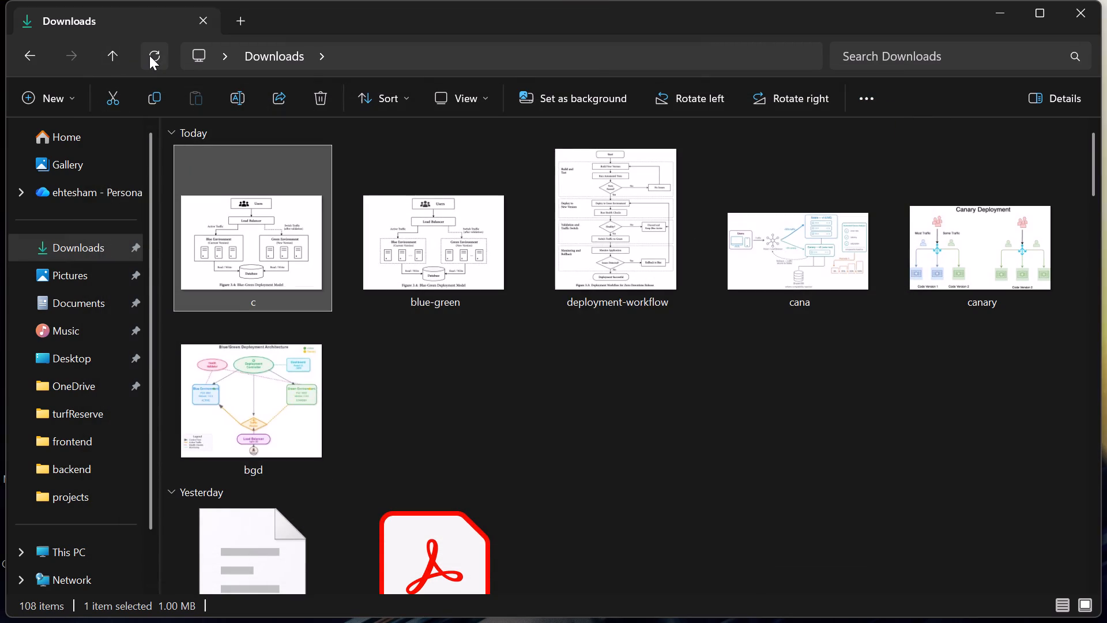
{"action": "left_click", "coordinate": [149, 55]}
Crop the embedded caption off the bottom of blue-green.png in Downloads, to about 1536 x 951, and save over the original.
{"action": "double_click", "coordinate": [411, 228]}
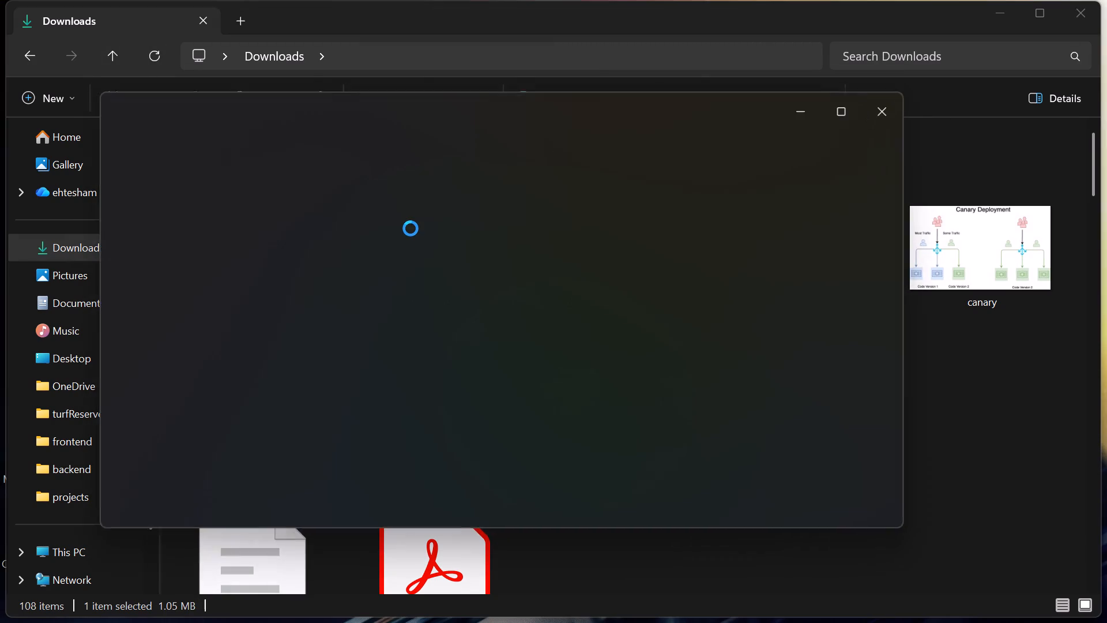
{"action": "left_click", "coordinate": [138, 121]}
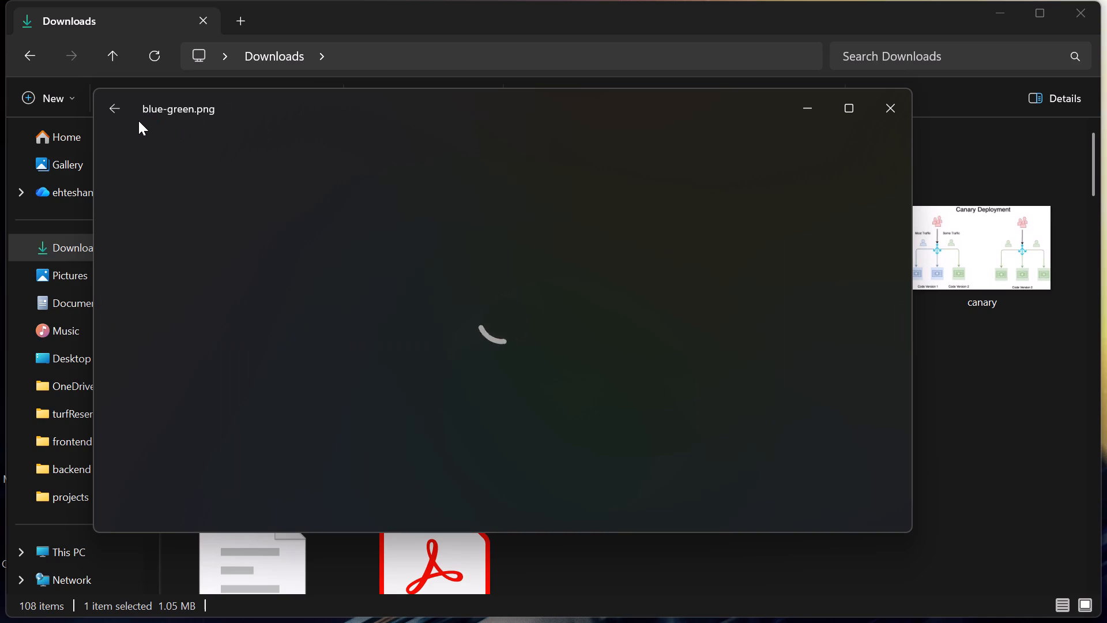
{"action": "left_click", "coordinate": [400, 164]}
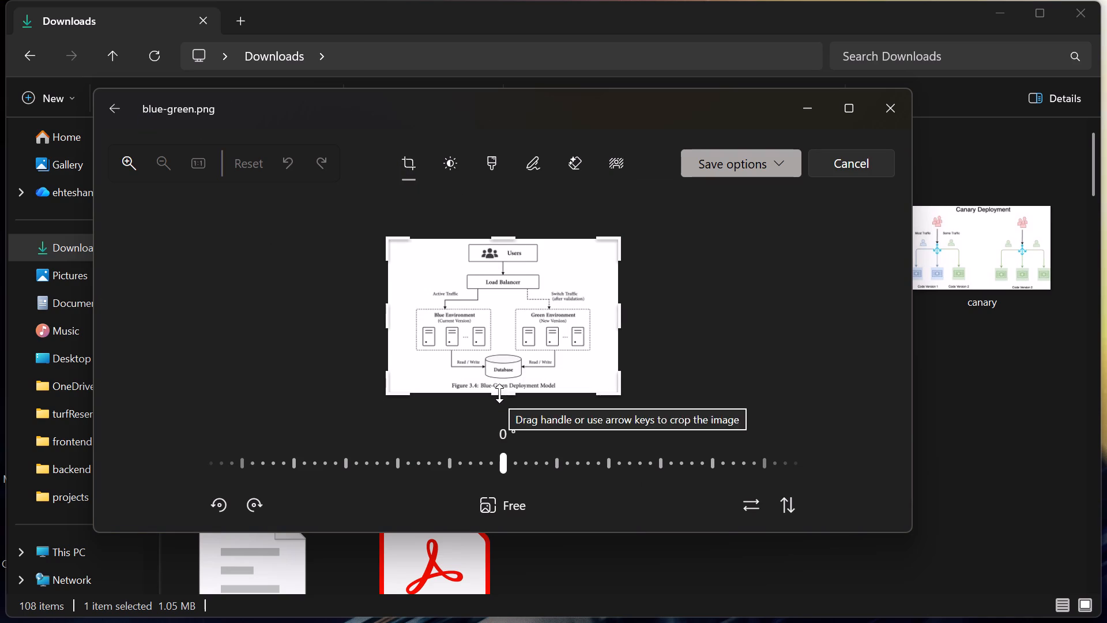
{"action": "left_click_drag", "start_coordinate": [499, 393], "coordinate": [499, 382]}
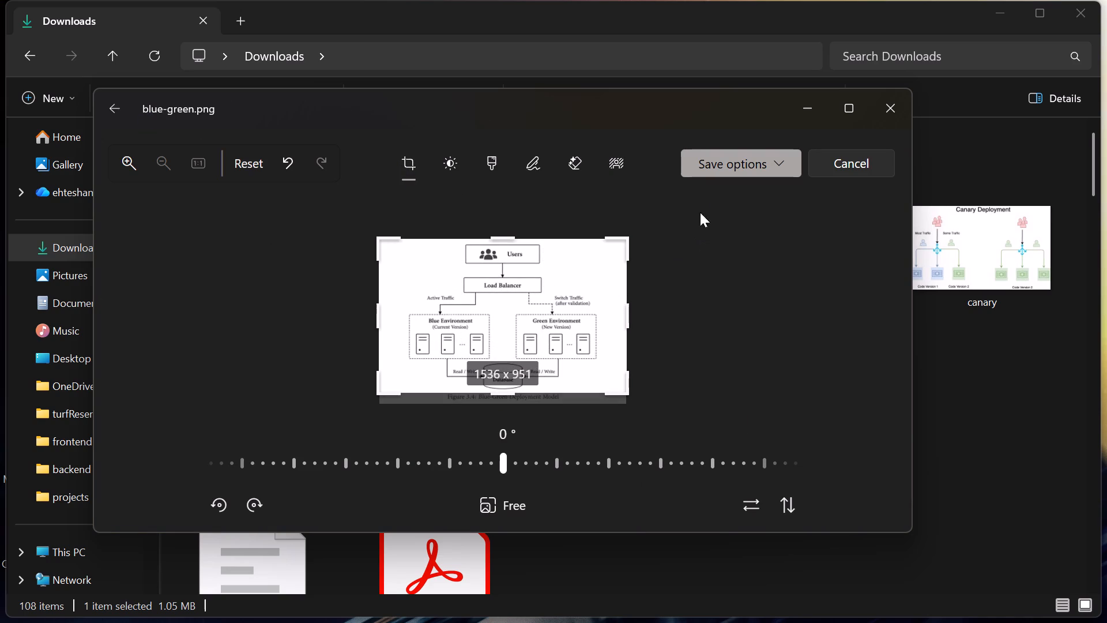
{"action": "left_click", "coordinate": [735, 156]}
{"action": "left_click", "coordinate": [735, 220]}
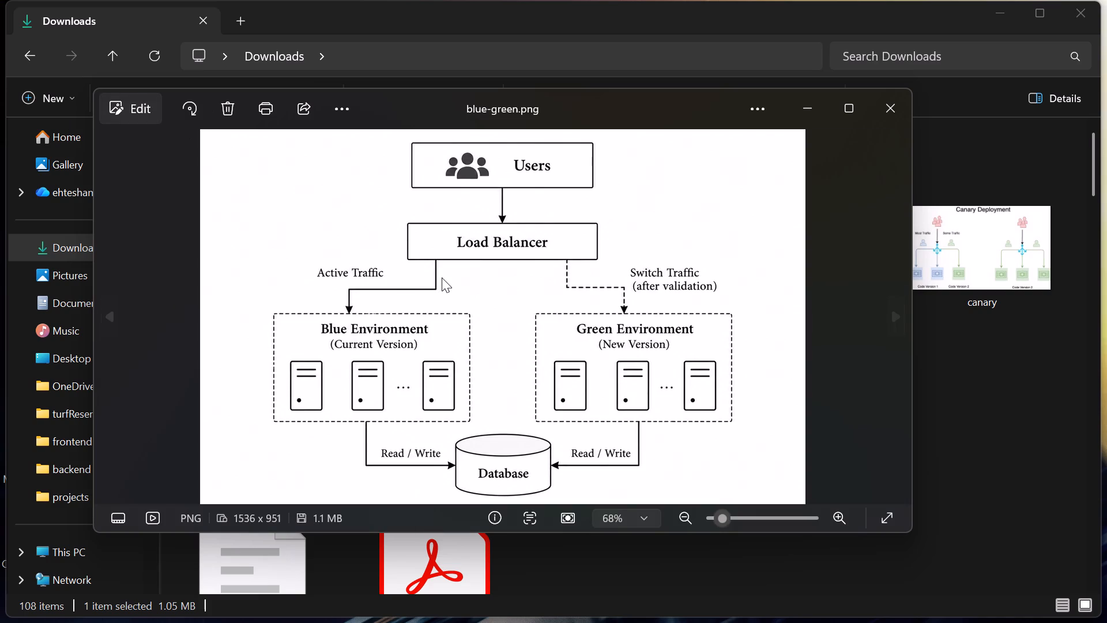
{"action": "key", "text": "ctrl+s"}
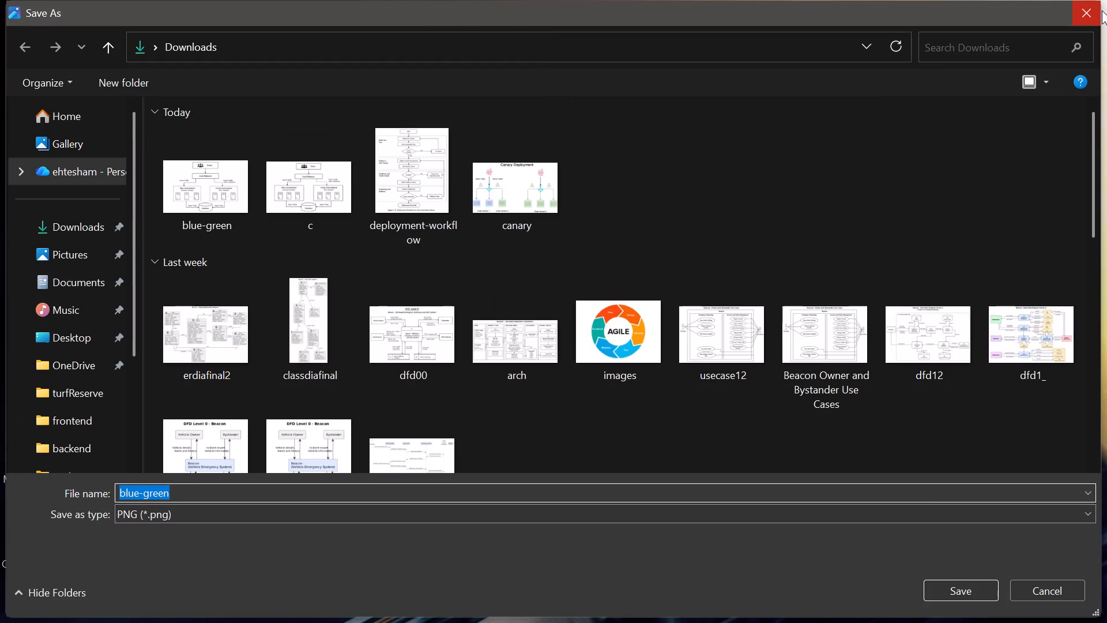
{"action": "left_click", "coordinate": [1102, 10]}
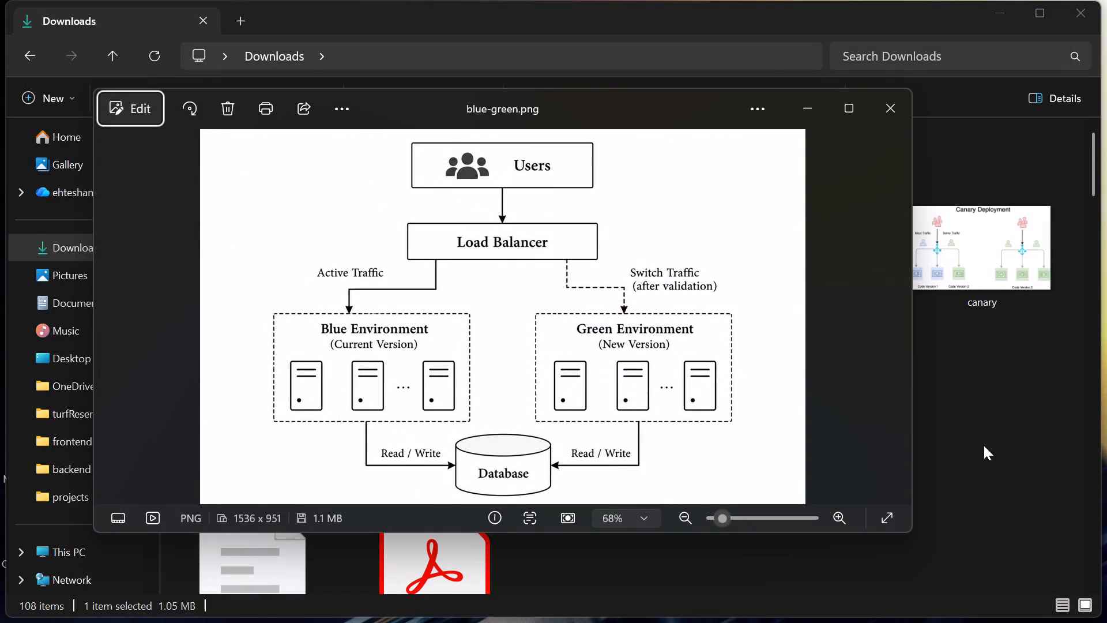
{"action": "left_click", "coordinate": [897, 109]}
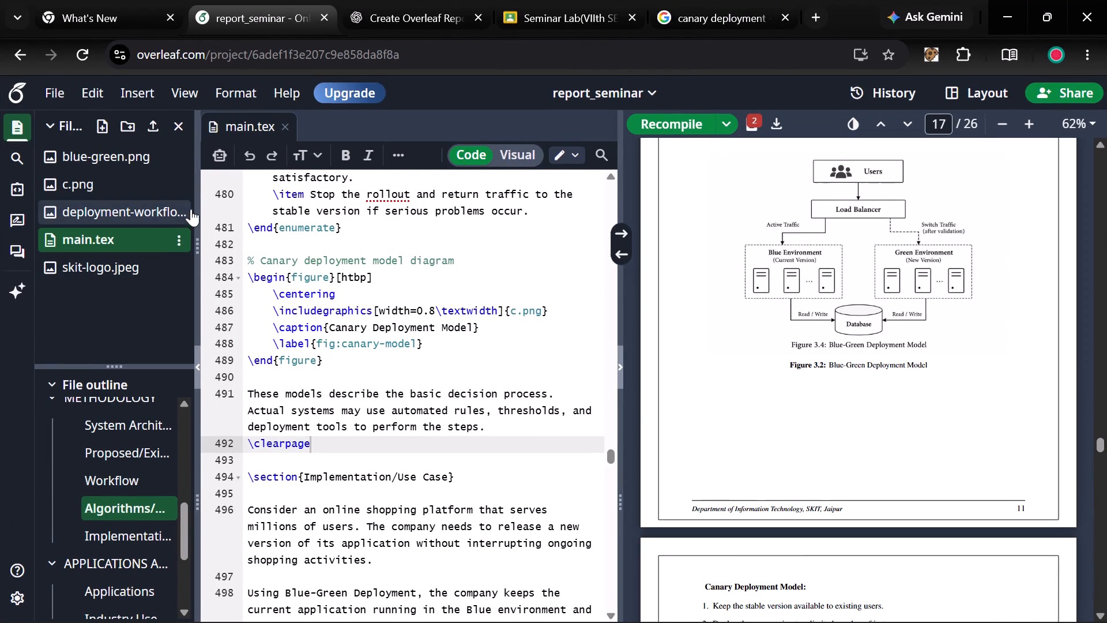
Back in the Overleaf project, delete the uncropped c.png and blue-green.png image files.
{"action": "left_click", "coordinate": [122, 185]}
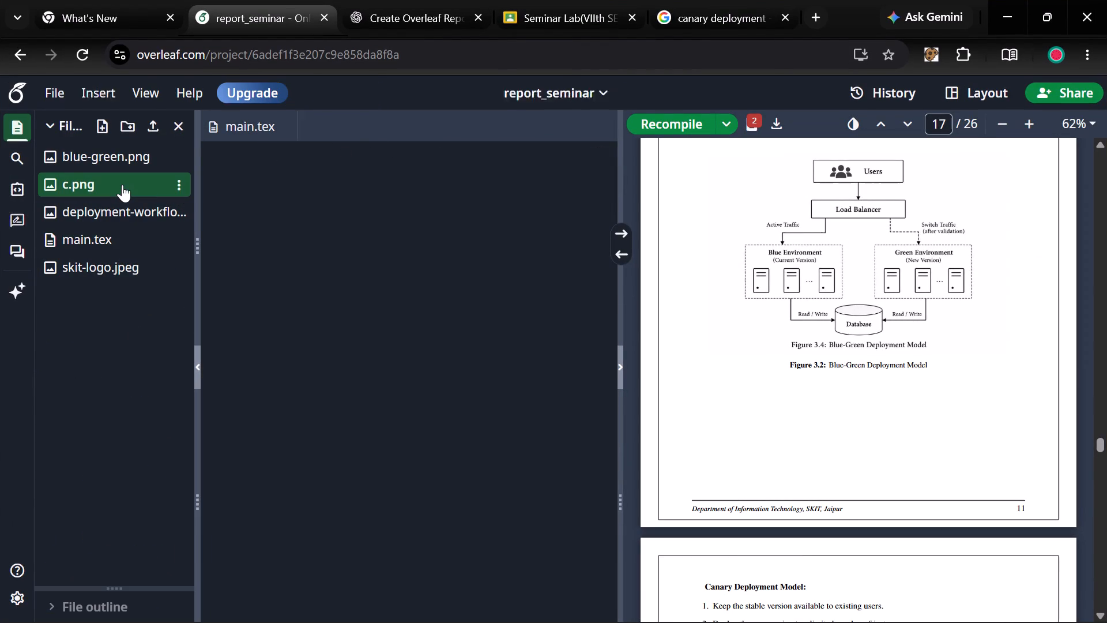
{"action": "left_click", "coordinate": [178, 185]}
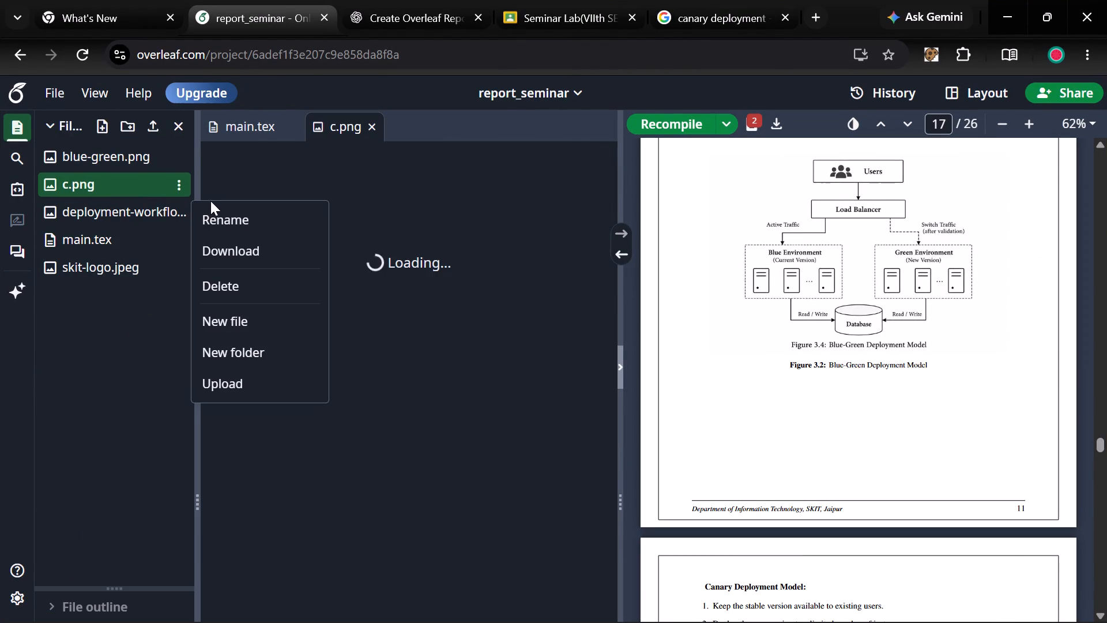
{"action": "left_click", "coordinate": [216, 221]}
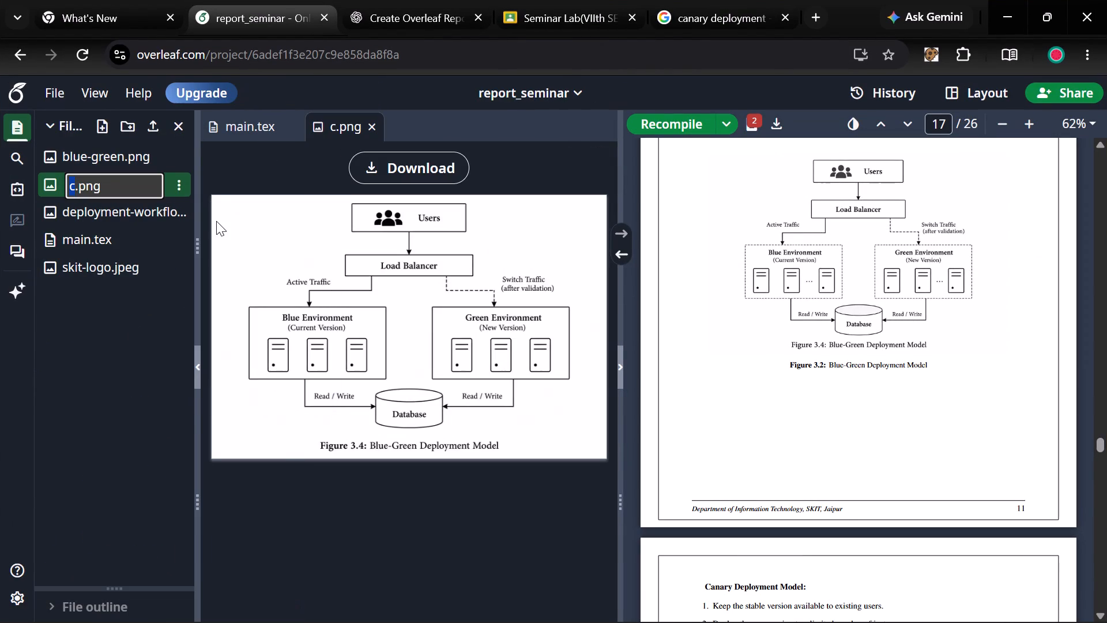
{"action": "left_click", "coordinate": [179, 185]}
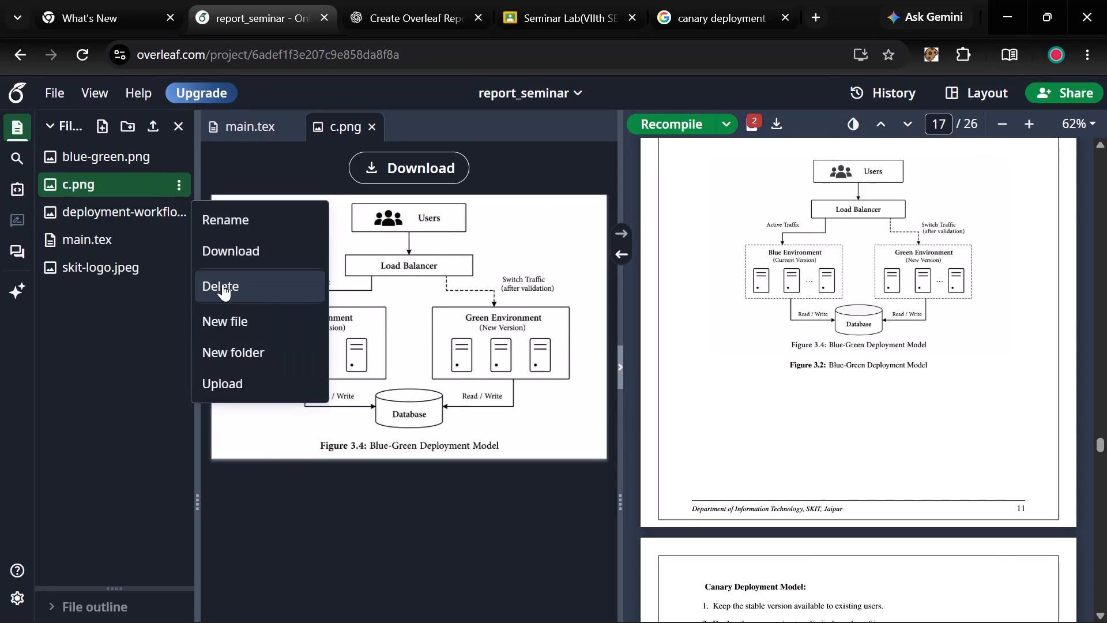
{"action": "left_click", "coordinate": [225, 289]}
{"action": "left_click", "coordinate": [789, 276]}
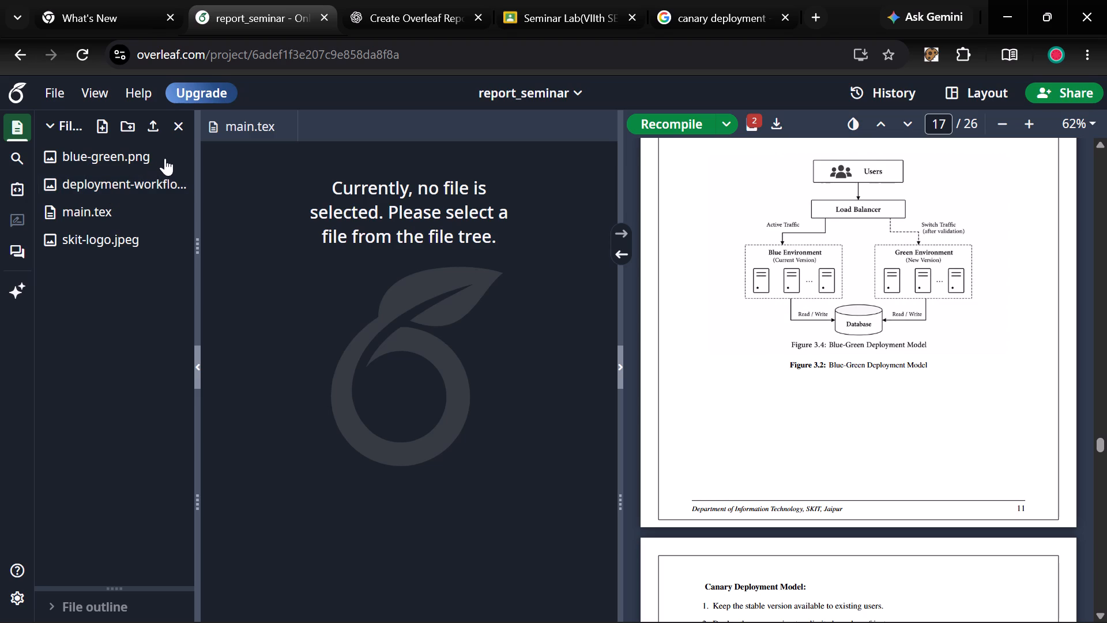
{"action": "left_click", "coordinate": [160, 153]}
{"action": "left_click", "coordinate": [179, 155]}
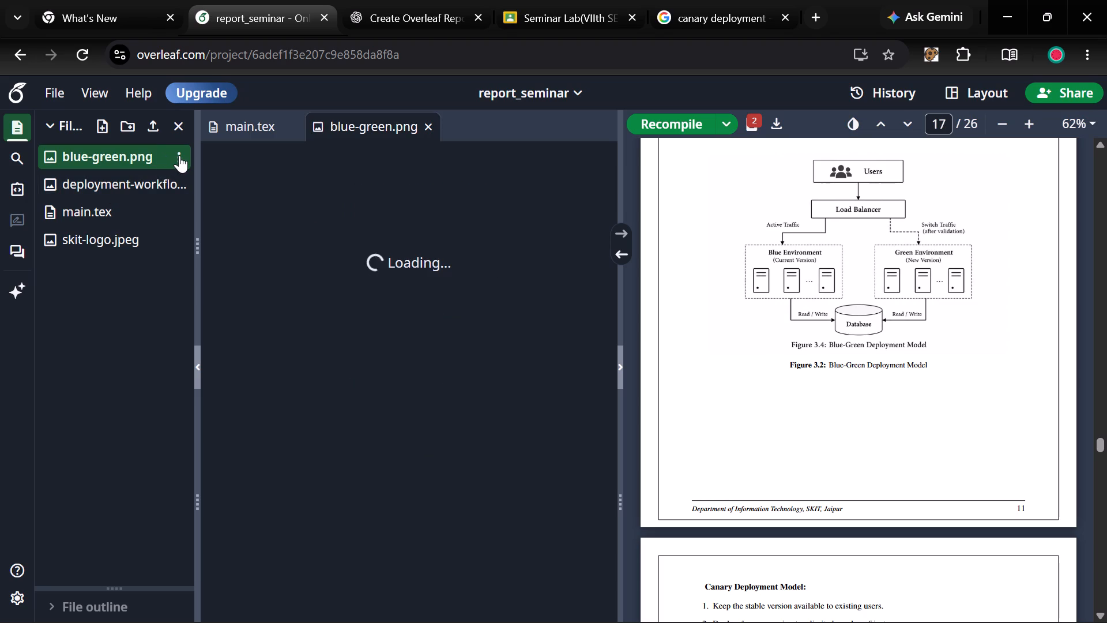
{"action": "left_click", "coordinate": [226, 259]}
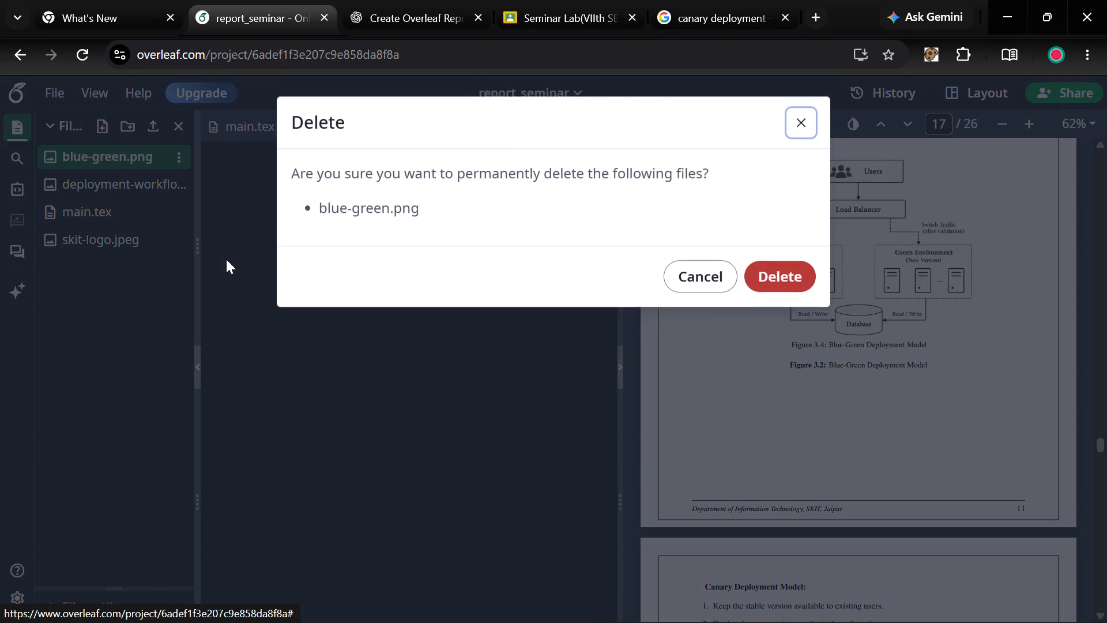
{"action": "left_click", "coordinate": [754, 279]}
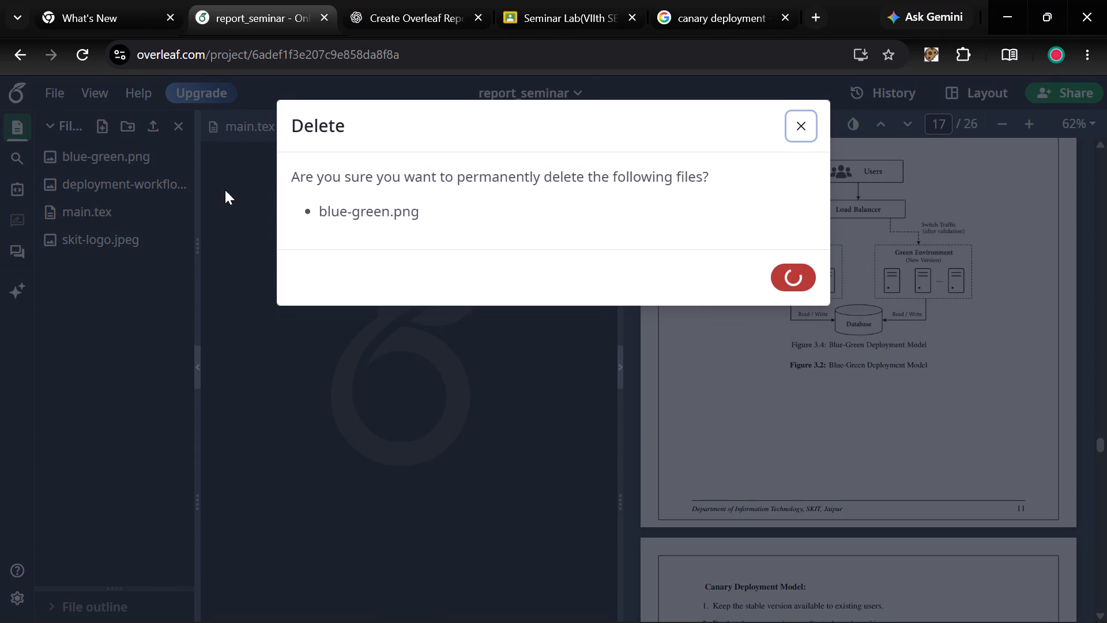
Upload the cropped blue-green.png and c.png from Downloads to the project.
{"action": "left_click", "coordinate": [154, 124]}
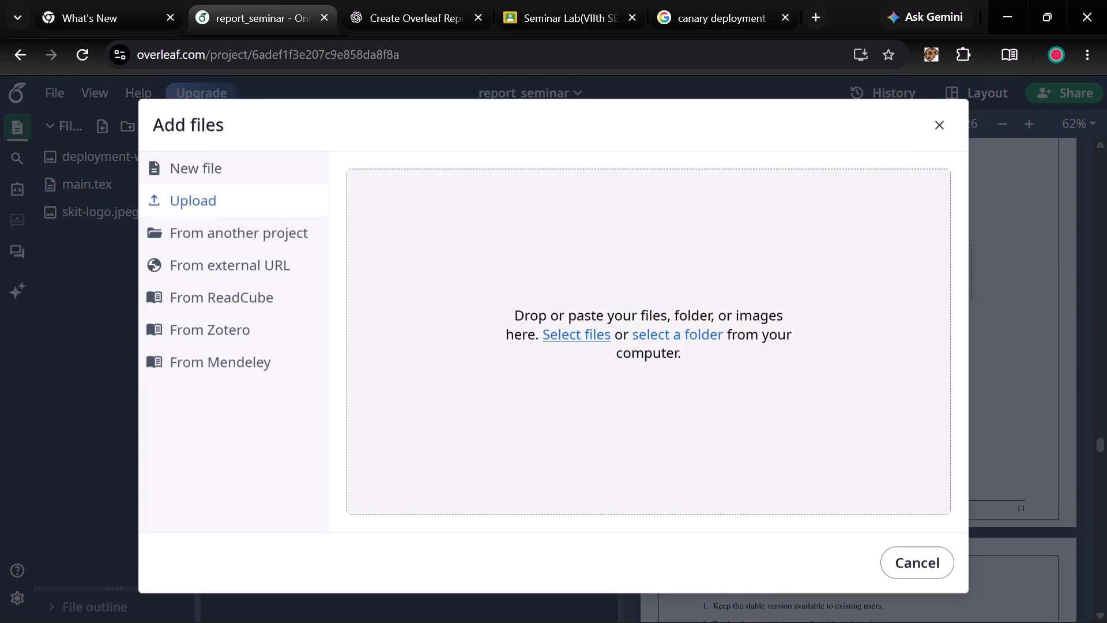
{"action": "left_click", "coordinate": [552, 339]}
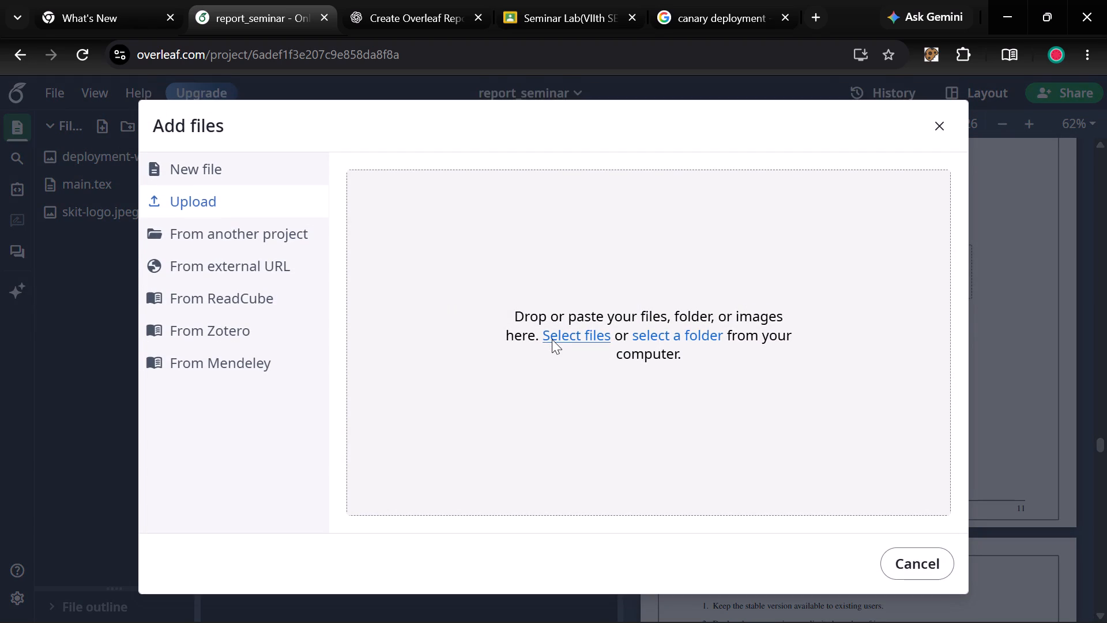
{"action": "left_click", "coordinate": [278, 193], "text": "ctrl"}
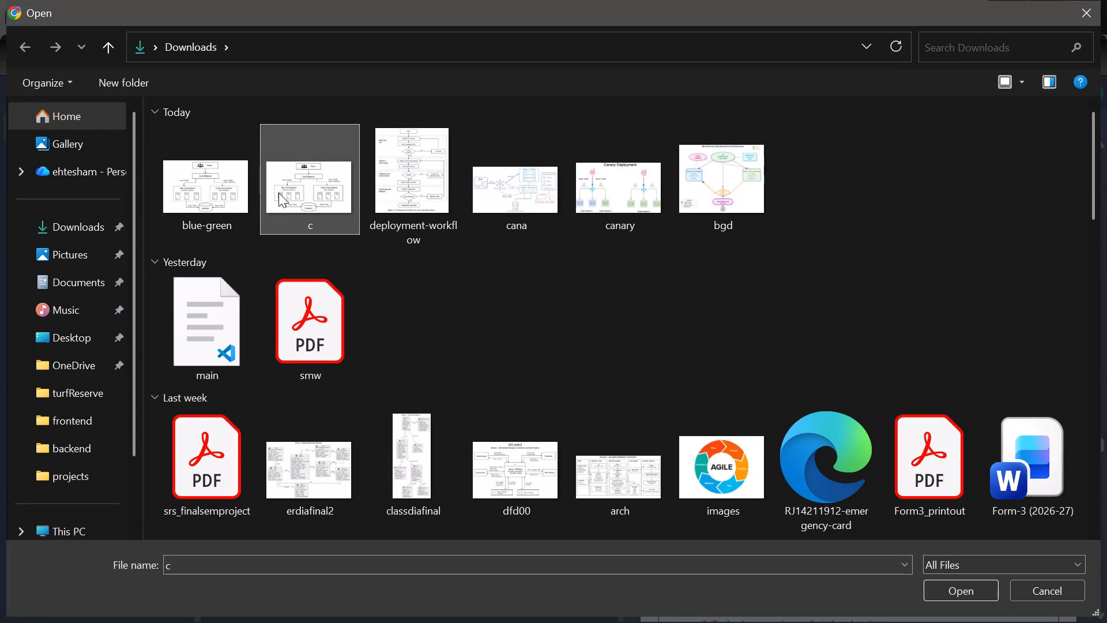
{"action": "left_click", "coordinate": [278, 193], "text": "shift"}
{"action": "left_click", "coordinate": [223, 190], "text": "shift"}
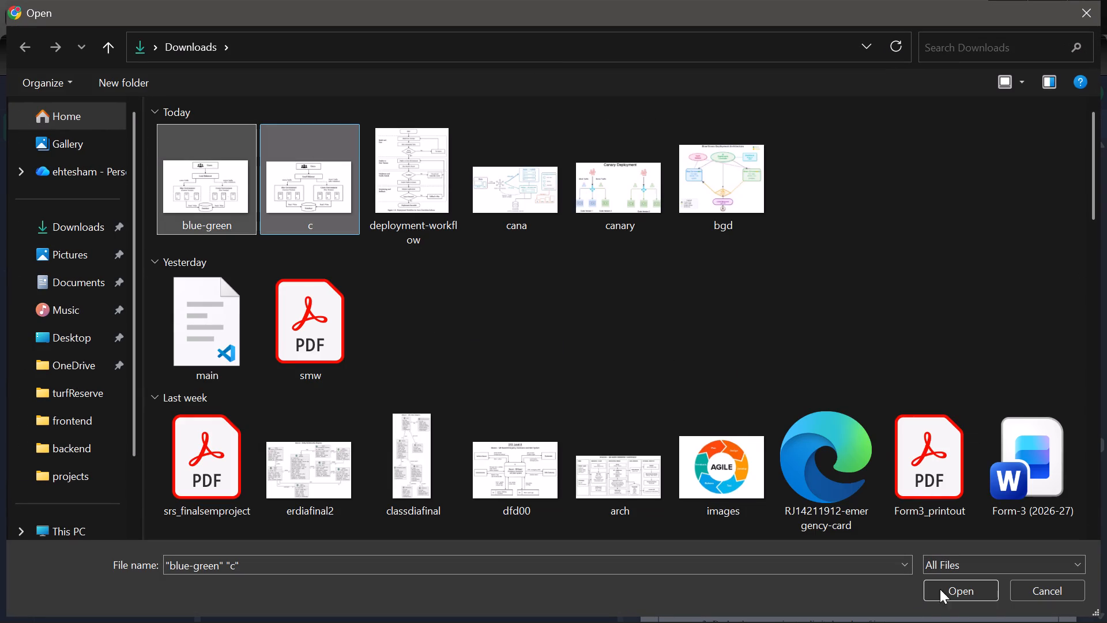
{"action": "left_click", "coordinate": [942, 592]}
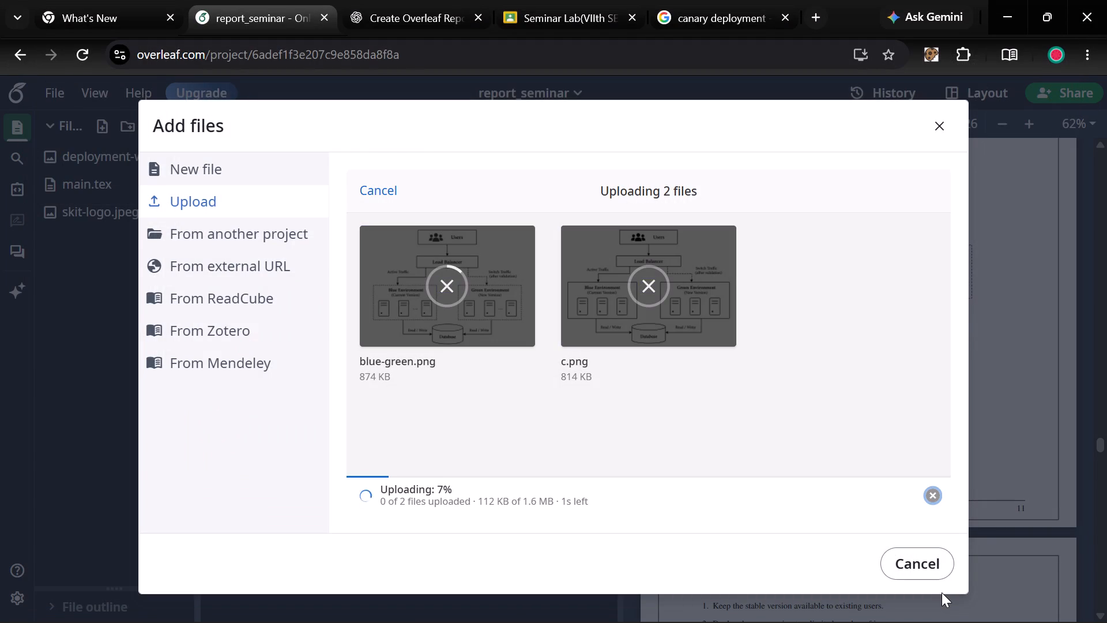
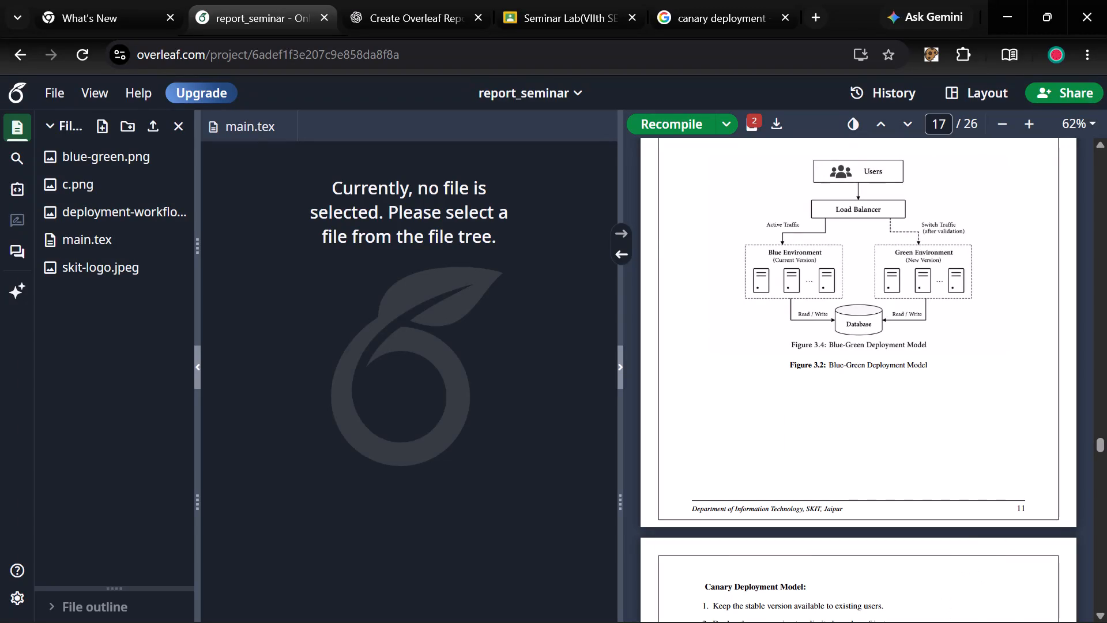
Reopen main.tex and recompile the report with the newly uploaded blue-green.png and c.png.
{"action": "left_click", "coordinate": [262, 123]}
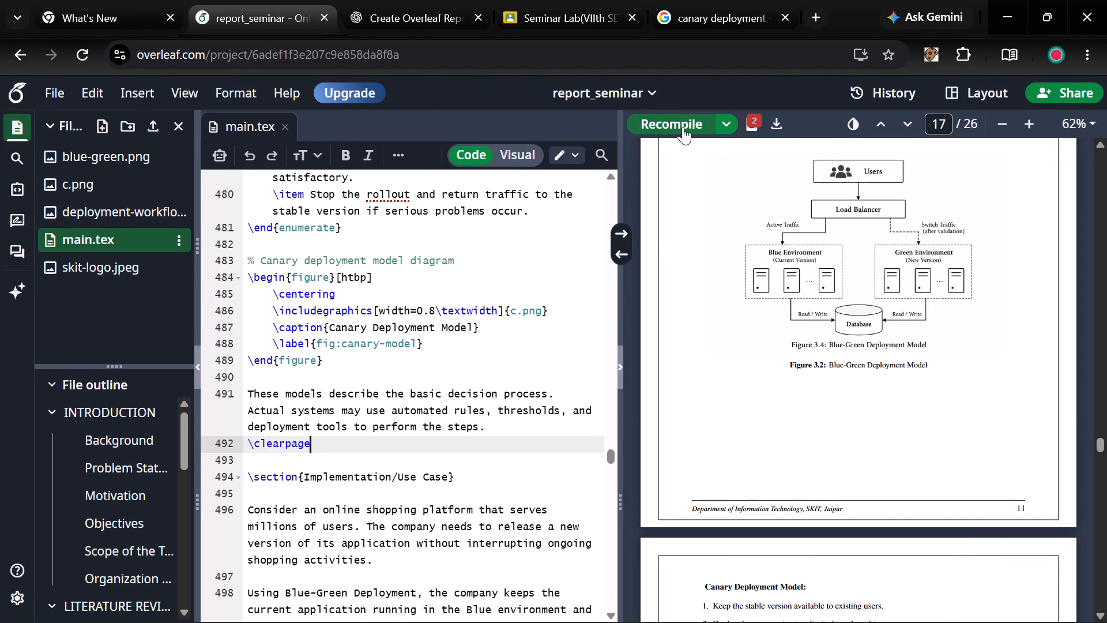
{"action": "left_click", "coordinate": [683, 127]}
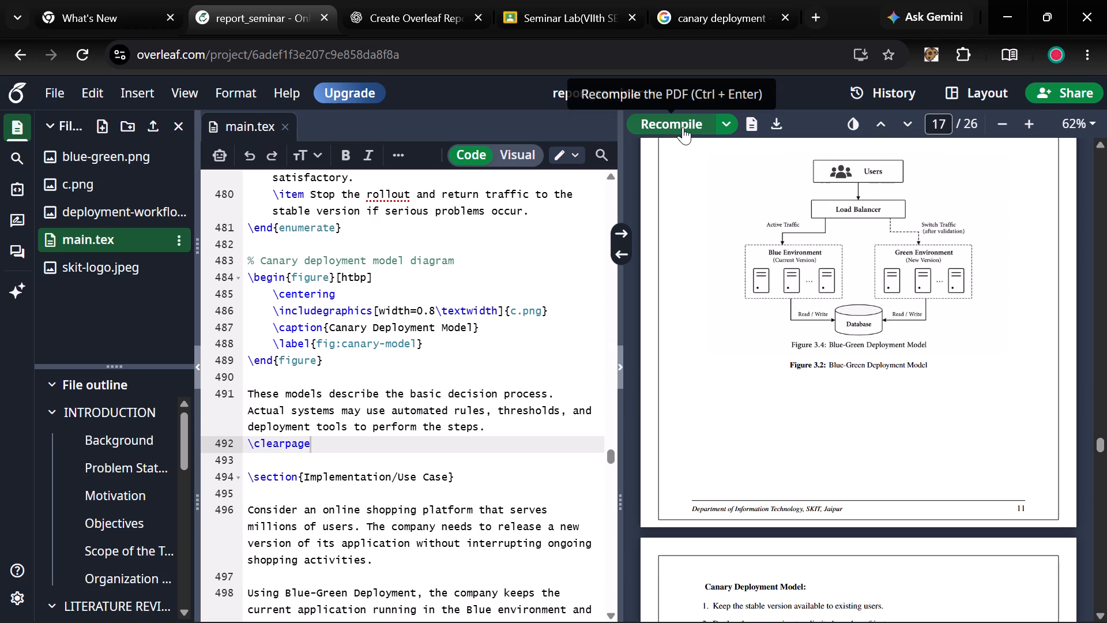
Examine the Methodology chapter's figures in the compiled PDF on pages 16 to 18 for duplicate captions.
{"action": "scroll", "coordinate": [775, 329], "scroll_direction": "down", "scroll_amount": 1}
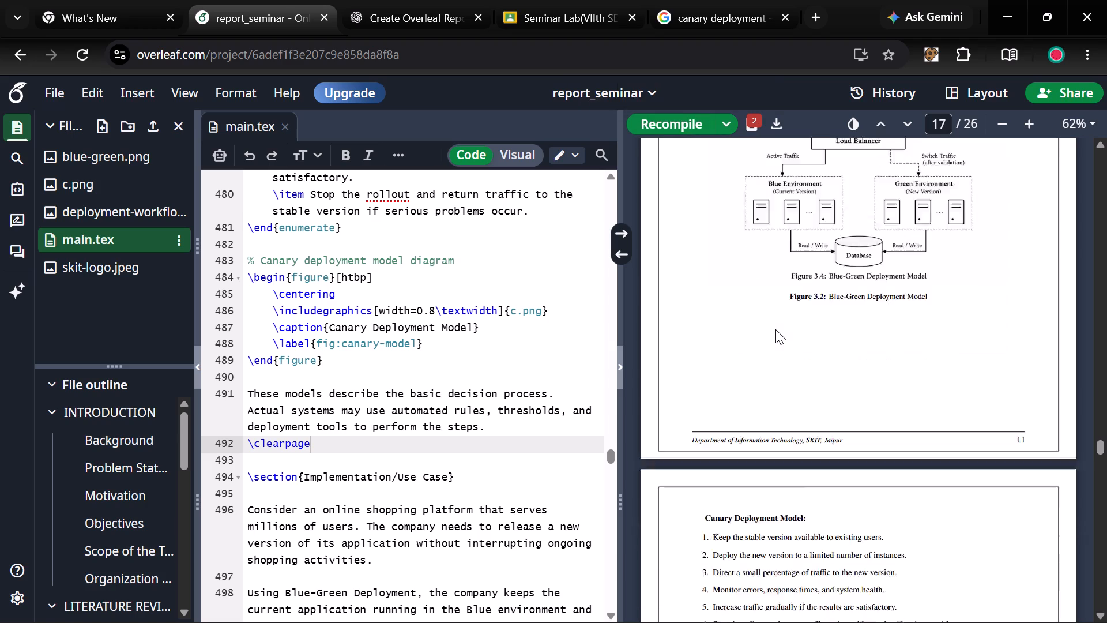
{"action": "scroll", "coordinate": [775, 329], "scroll_direction": "down", "scroll_amount": 2}
{"action": "scroll", "coordinate": [775, 329], "scroll_direction": "up", "scroll_amount": 2}
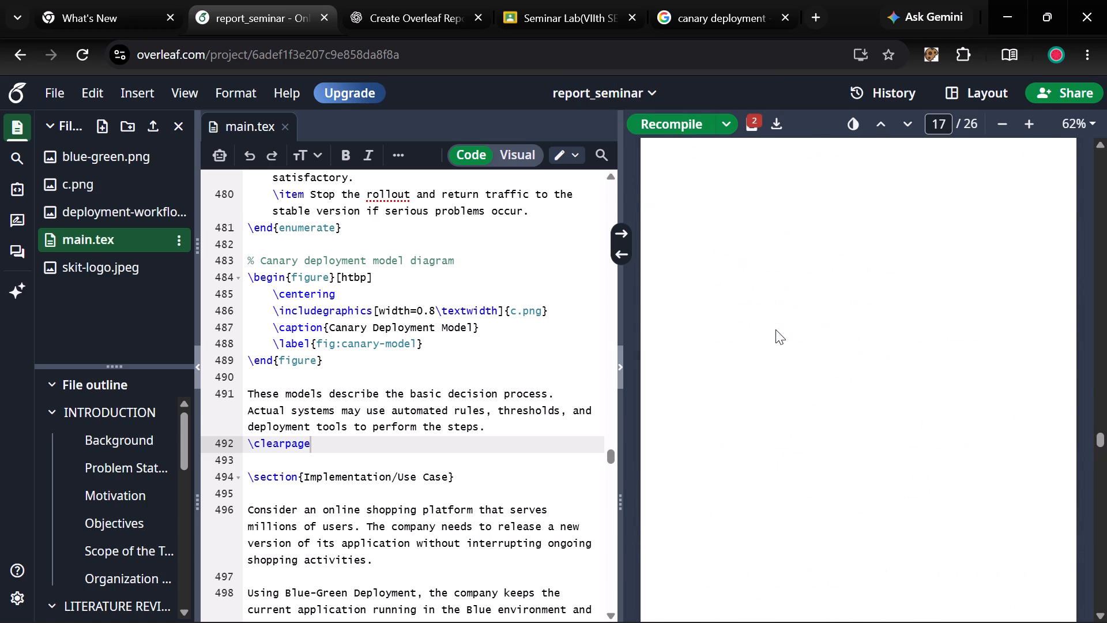
{"action": "scroll", "coordinate": [775, 329], "scroll_direction": "up", "scroll_amount": 2}
{"action": "scroll", "coordinate": [775, 329], "scroll_direction": "down", "scroll_amount": 1}
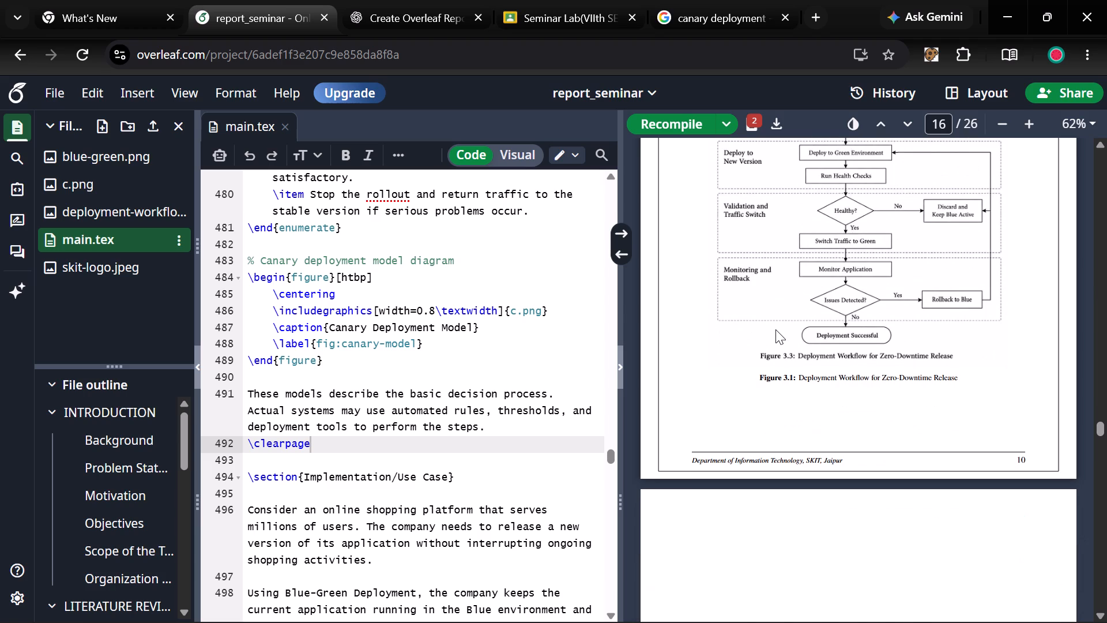
{"action": "scroll", "coordinate": [775, 329], "scroll_direction": "down", "scroll_amount": 2}
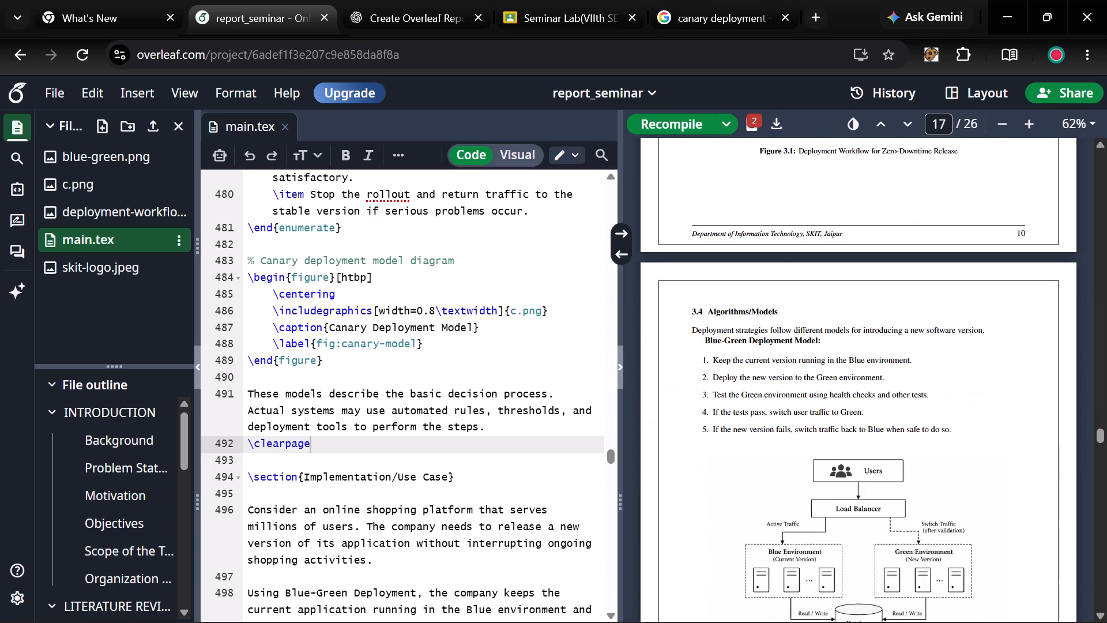
{"action": "scroll", "coordinate": [775, 329], "scroll_direction": "down", "scroll_amount": 4}
{"action": "scroll", "coordinate": [775, 329], "scroll_direction": "up", "scroll_amount": 2}
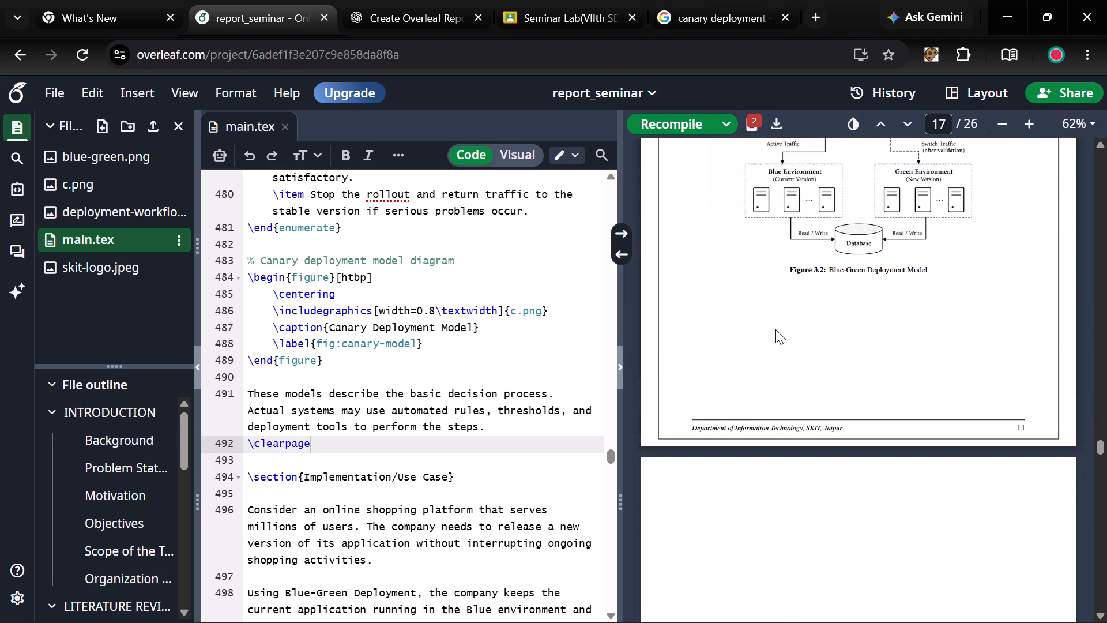
{"action": "scroll", "coordinate": [775, 329], "scroll_direction": "up", "scroll_amount": 5}
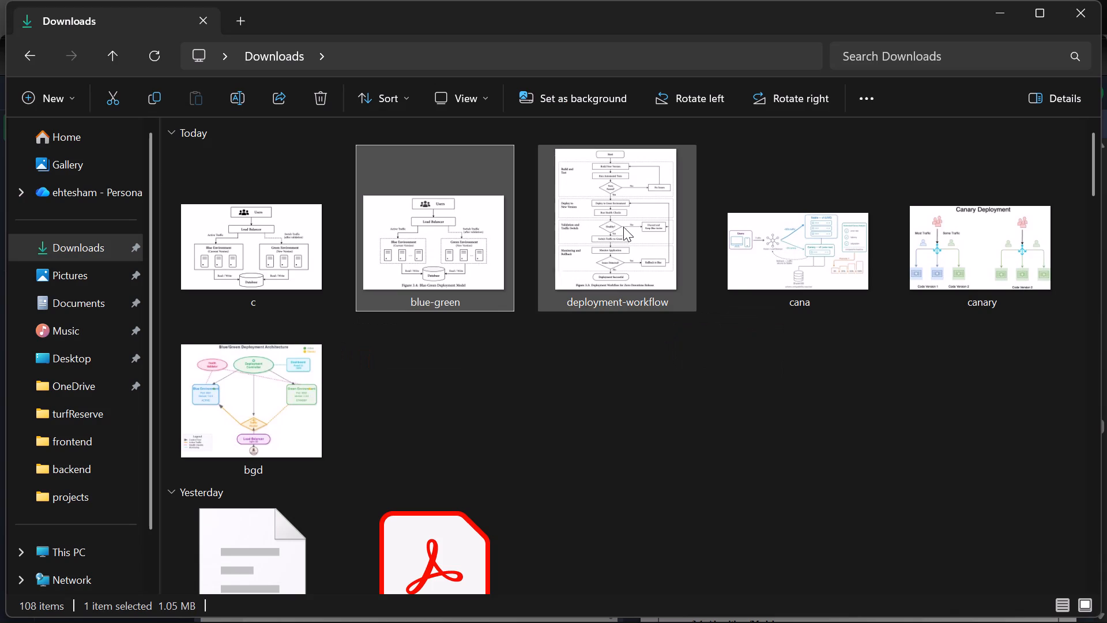
In Photos, crop the embedded Figure 3.3 caption off the bottom of deployment-workflow.png from Downloads, to about 1163 x 1282, and save over the original.
{"action": "double_click", "coordinate": [624, 225]}
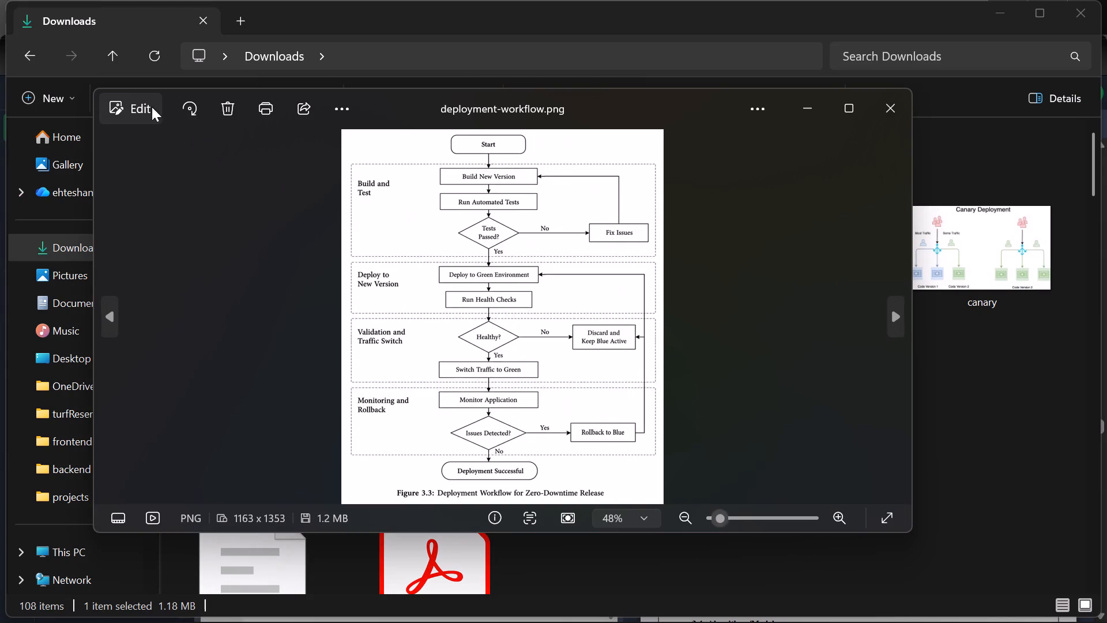
{"action": "left_click", "coordinate": [155, 102]}
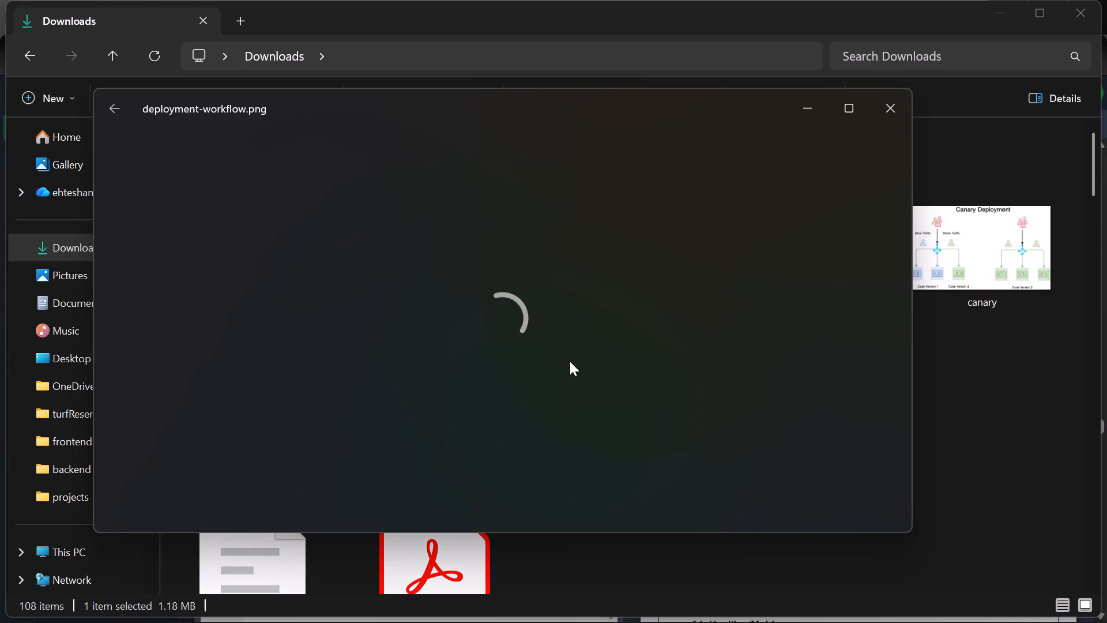
{"action": "left_click_drag", "start_coordinate": [503, 394], "coordinate": [504, 386]}
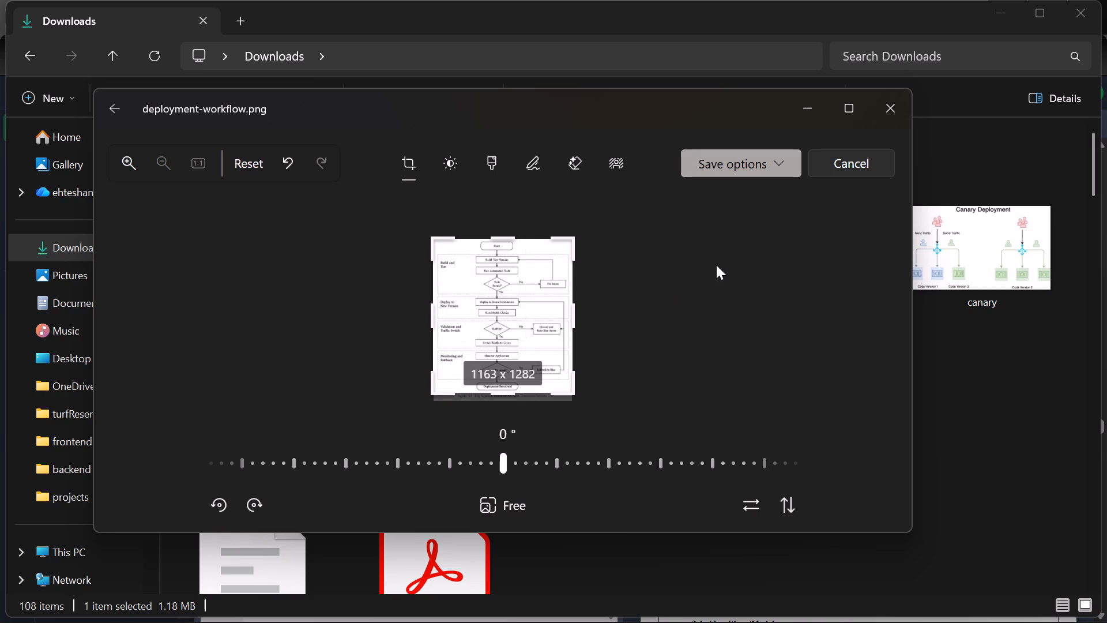
{"action": "left_click", "coordinate": [744, 168]}
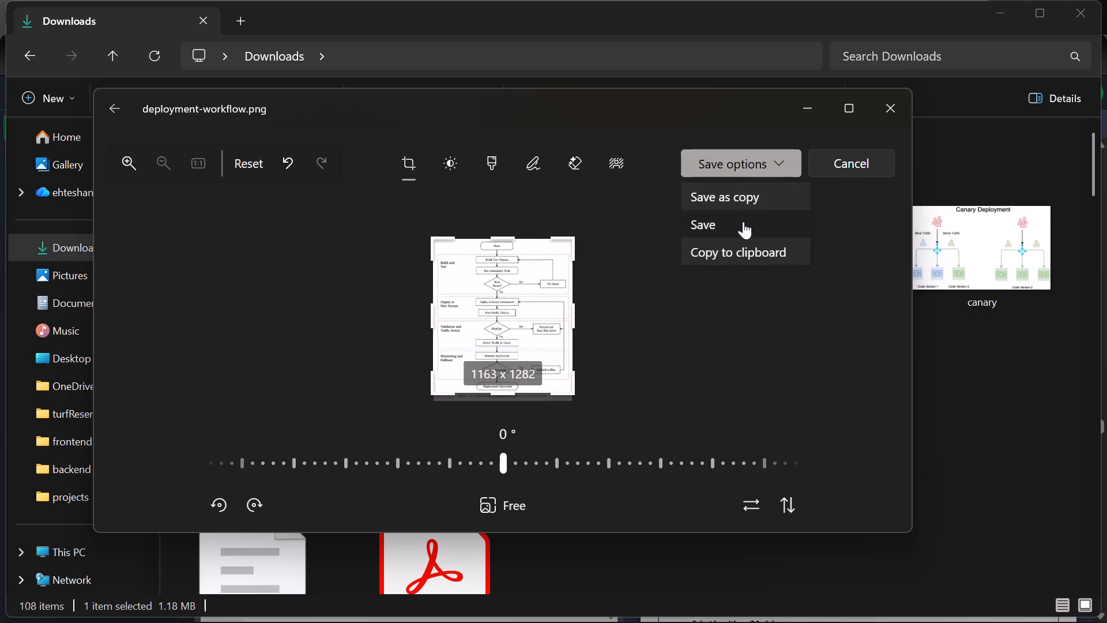
{"action": "left_click", "coordinate": [743, 222]}
{"action": "key", "text": "Return"}
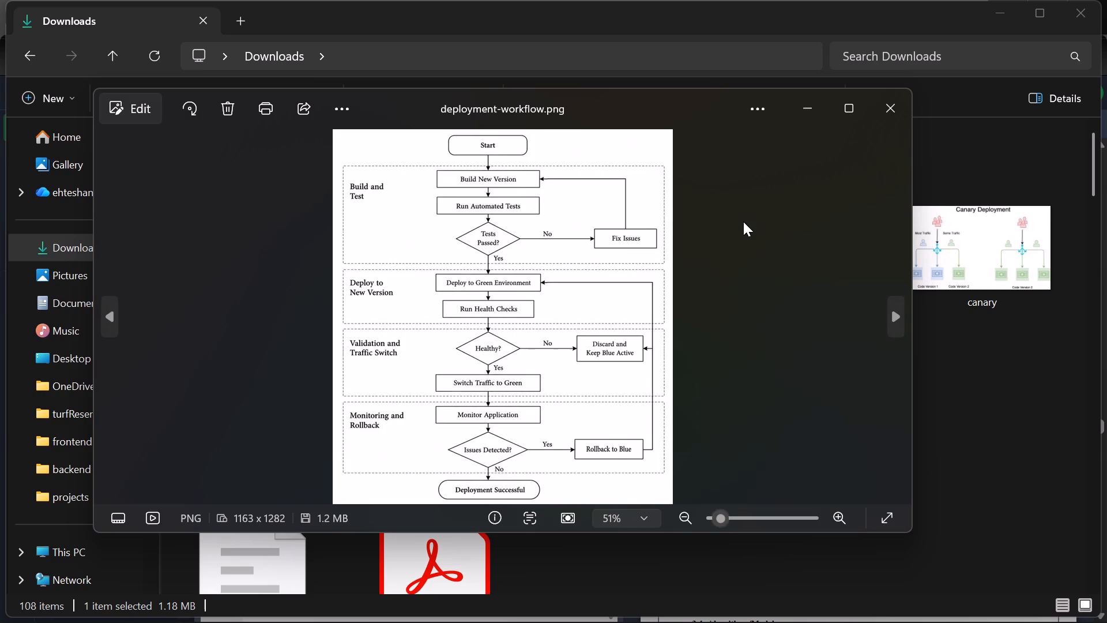
{"action": "left_click", "coordinate": [902, 104]}
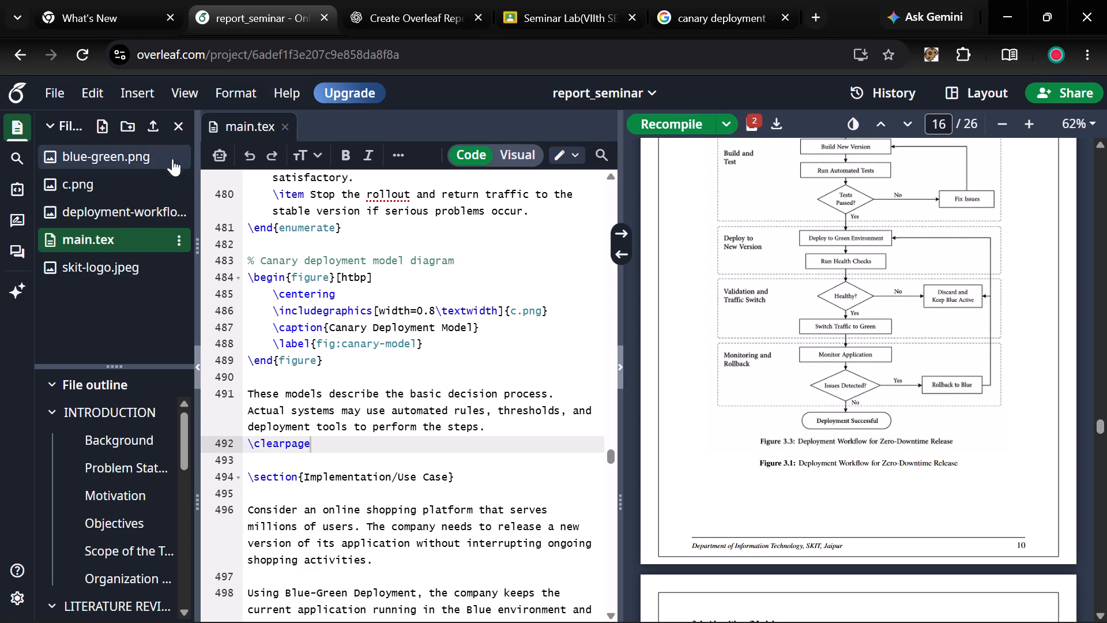
Back in the Overleaf project, delete the uncropped deployment-workflow.png image file.
{"action": "left_click", "coordinate": [167, 211]}
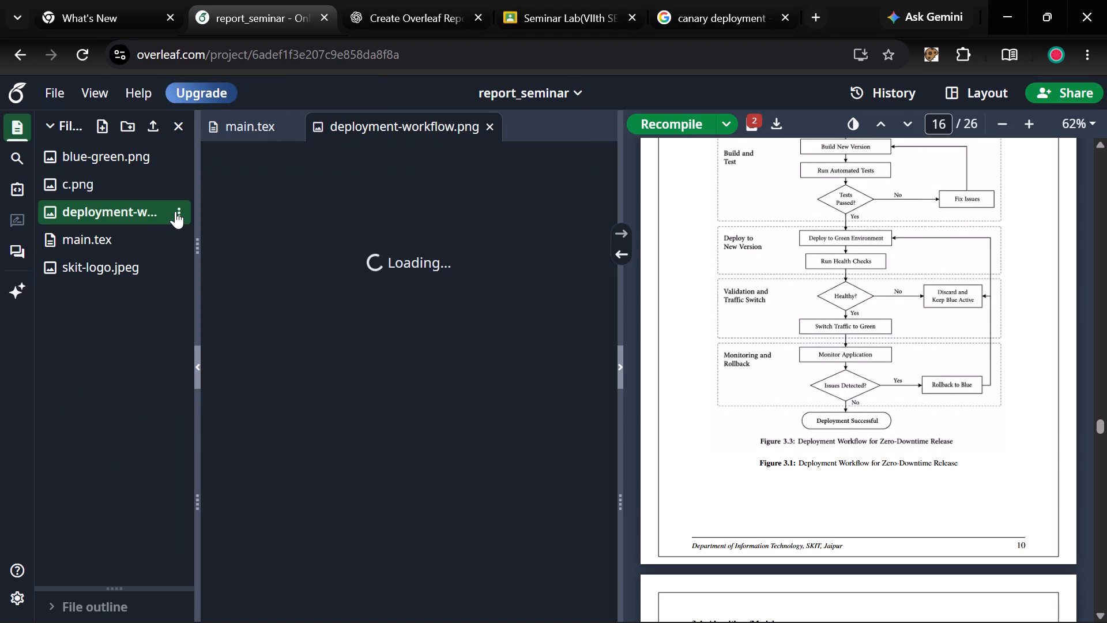
{"action": "left_click", "coordinate": [175, 211]}
{"action": "left_click", "coordinate": [229, 311]}
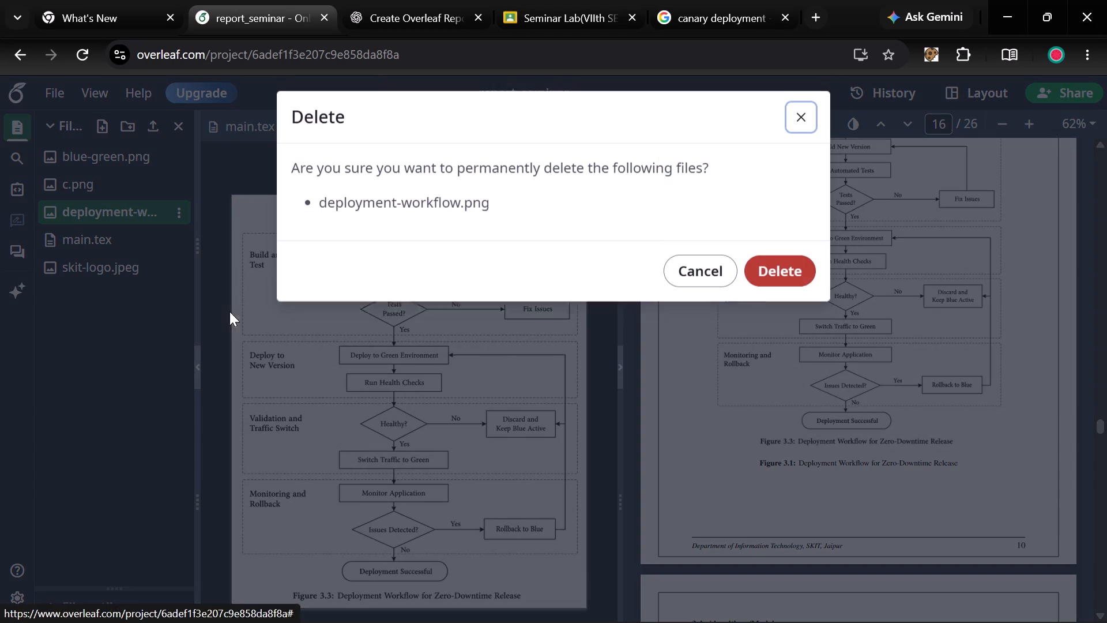
{"action": "left_click", "coordinate": [797, 284]}
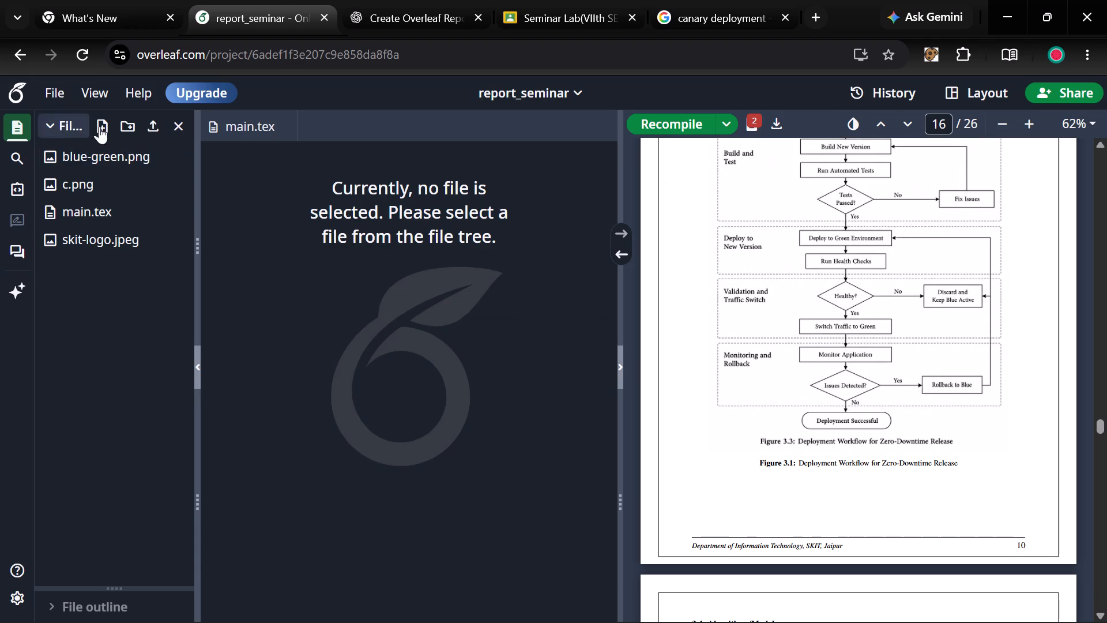
Upload the cropped deployment-workflow.png from Downloads to the project.
{"action": "left_click", "coordinate": [151, 128]}
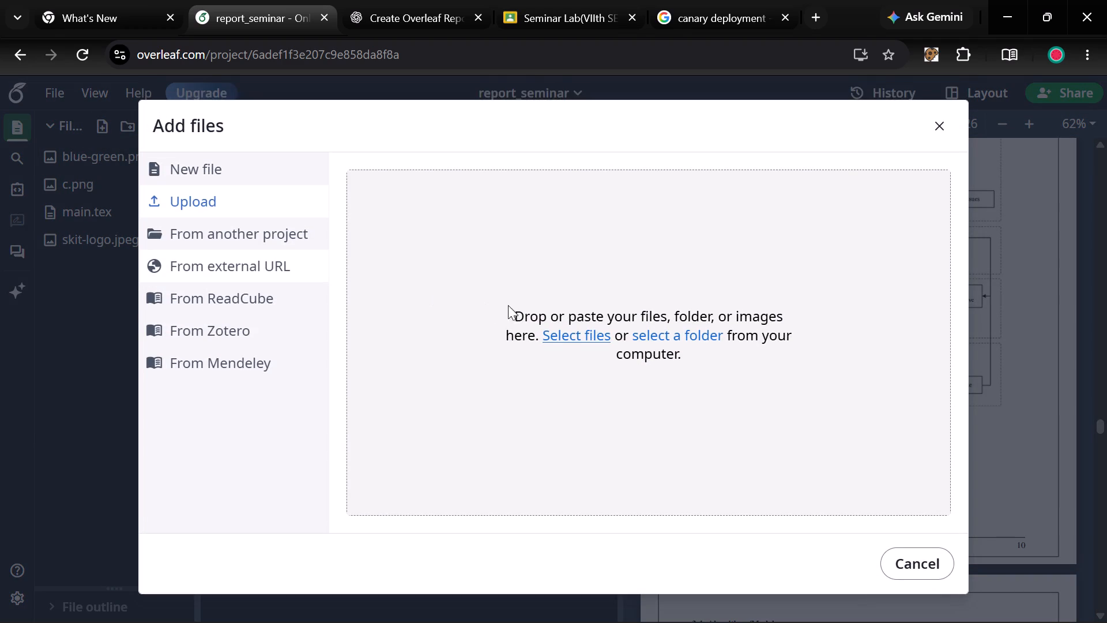
{"action": "left_click", "coordinate": [560, 338]}
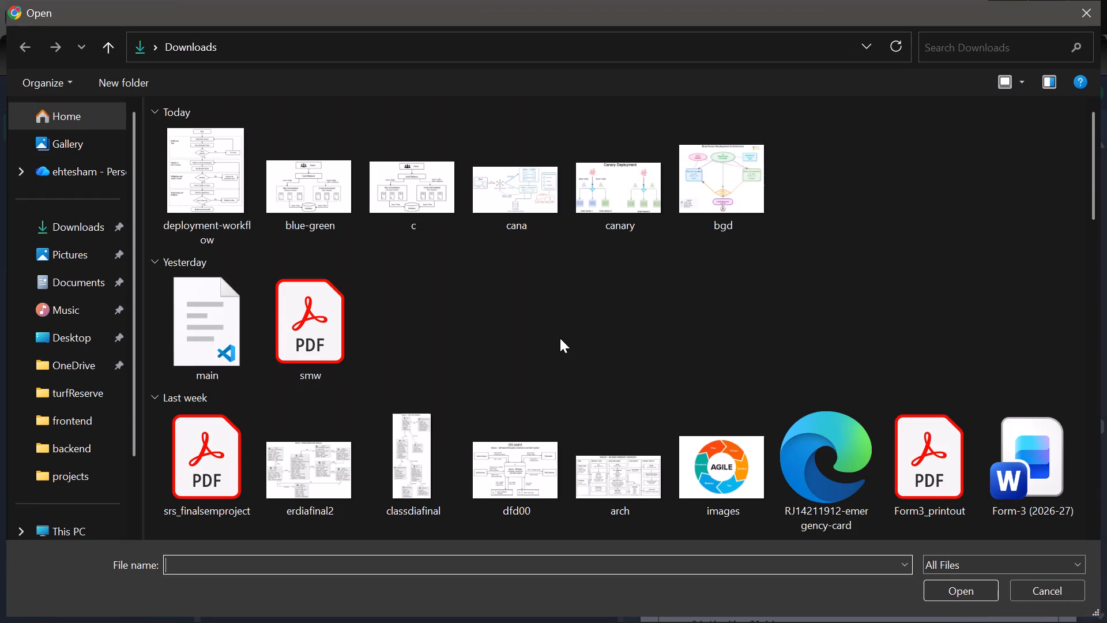
{"action": "left_click", "coordinate": [214, 172]}
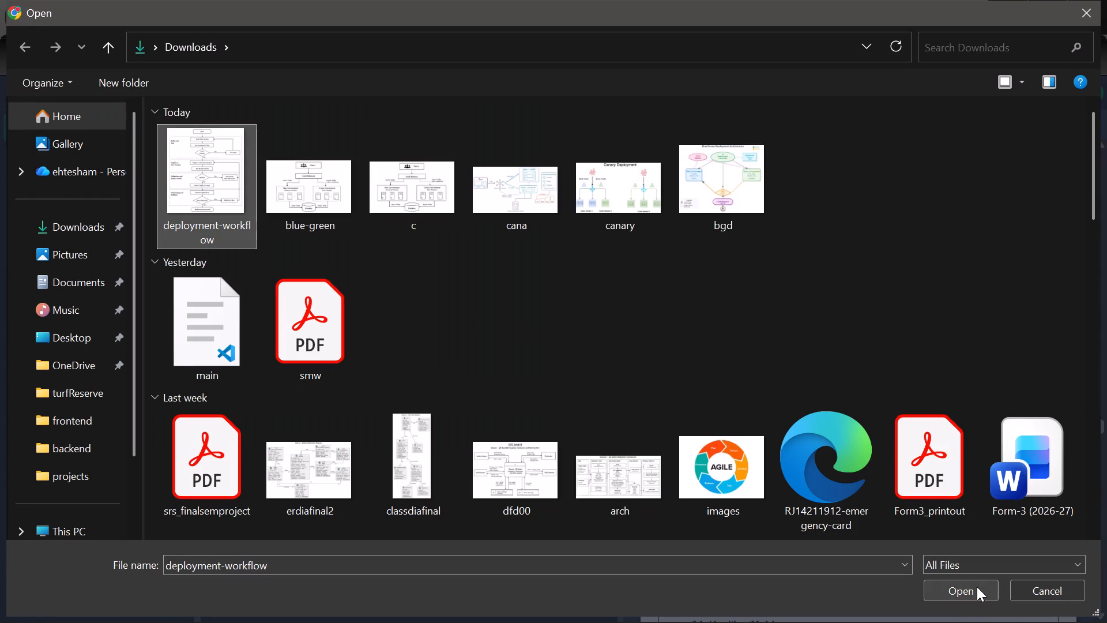
{"action": "left_click", "coordinate": [977, 587]}
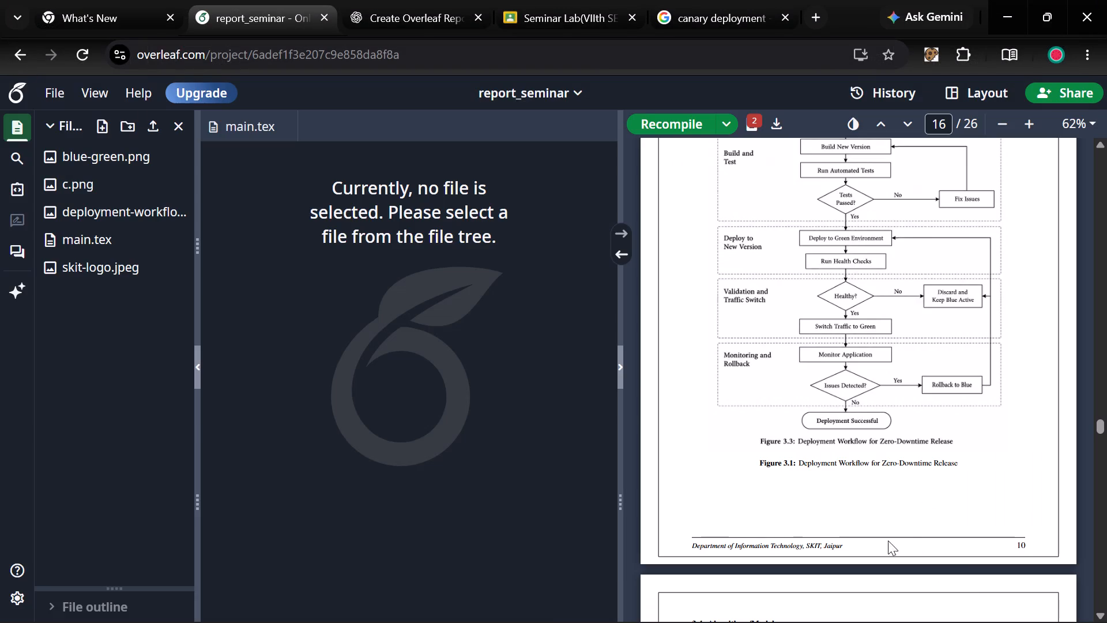
Reopen main.tex and recompile the report with the cropped deployment workflow image.
{"action": "left_click", "coordinate": [246, 121]}
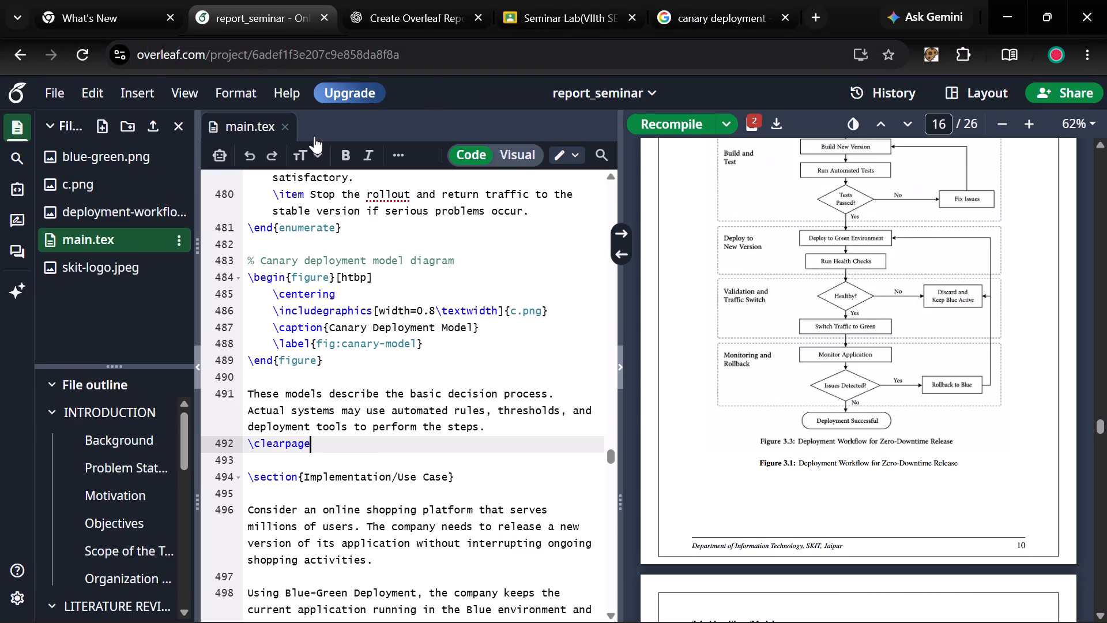
{"action": "left_click", "coordinate": [676, 129]}
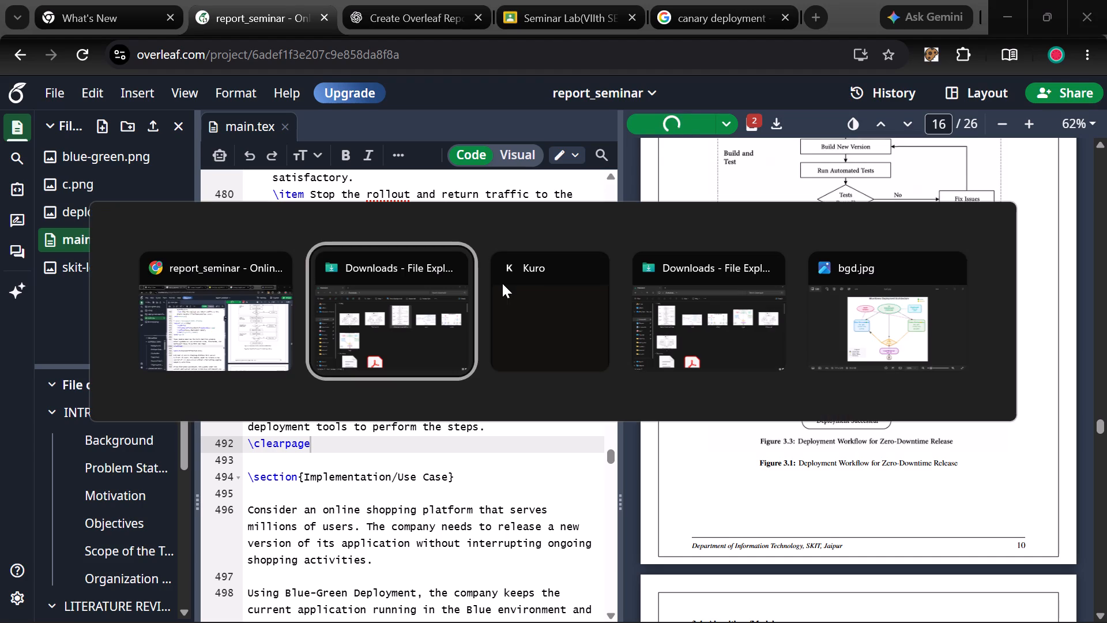
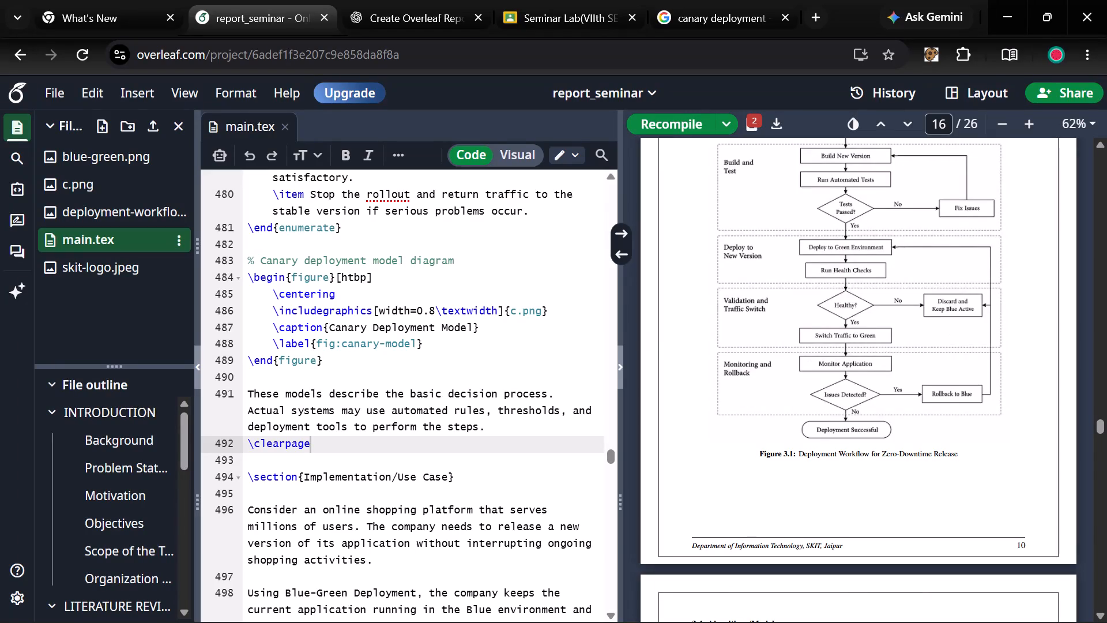
Review the compiled Methodology pages, checking the workflow, Blue-Green and Canary figures, their captions and the Implementation/Use Case page.
{"action": "left_click", "coordinate": [495, 325]}
{"action": "scroll", "coordinate": [701, 320], "scroll_direction": "up", "scroll_amount": 2}
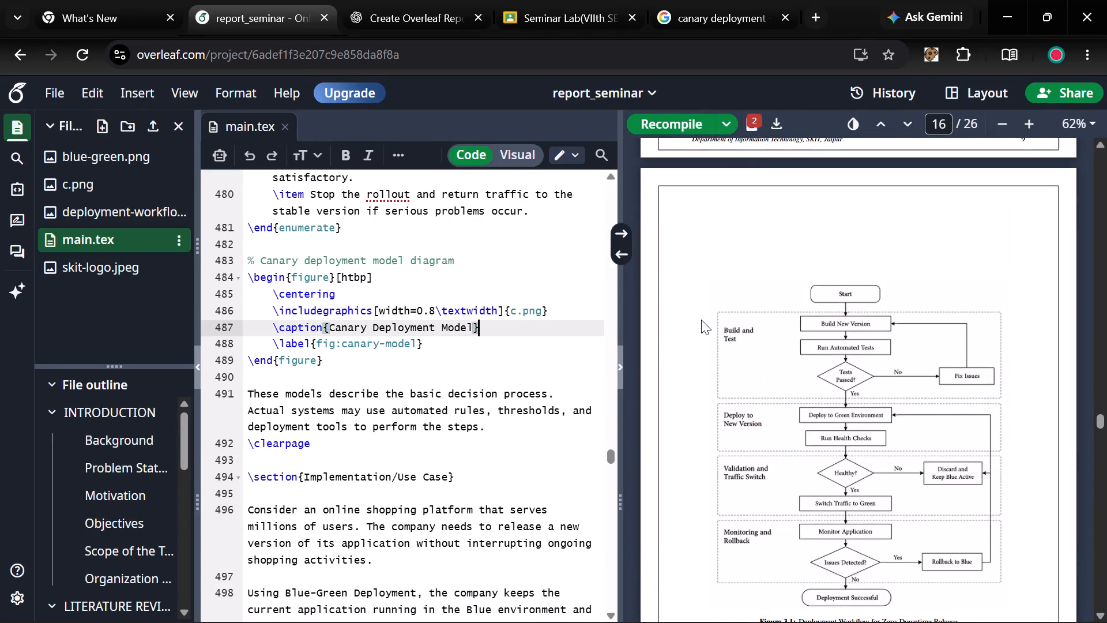
{"action": "scroll", "coordinate": [701, 320], "scroll_direction": "down", "scroll_amount": 2}
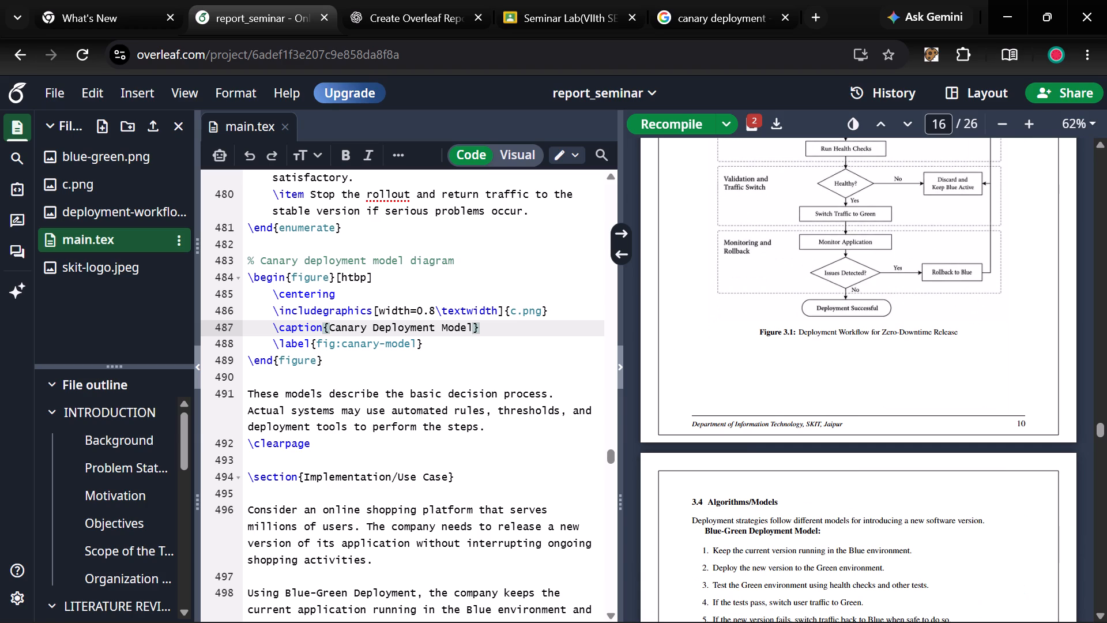
{"action": "scroll", "coordinate": [865, 309], "scroll_direction": "down", "scroll_amount": 2}
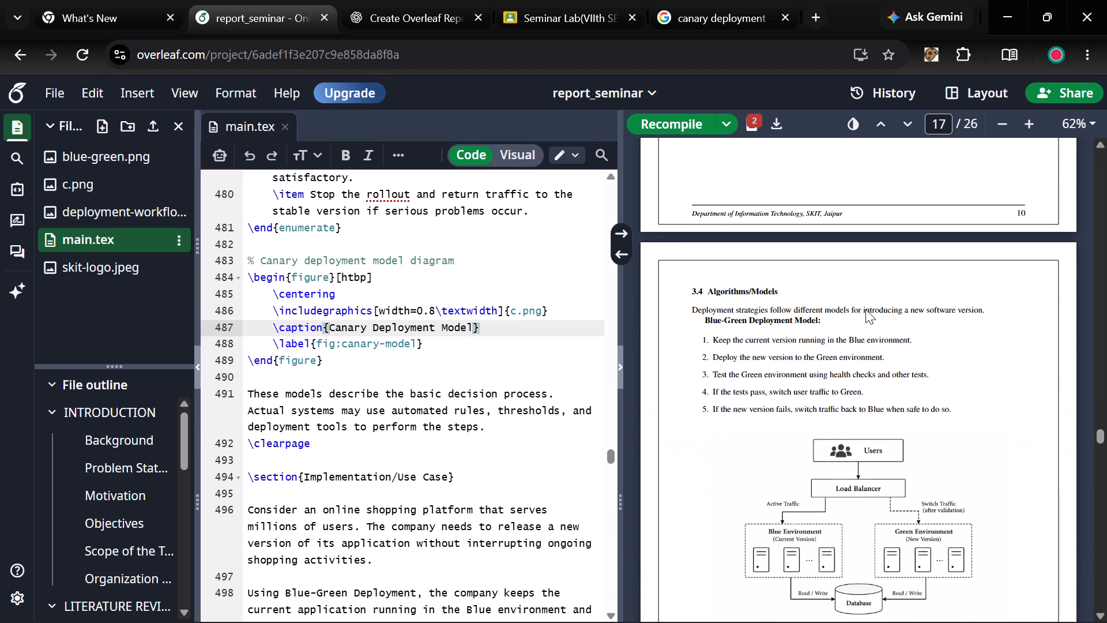
{"action": "scroll", "coordinate": [865, 309], "scroll_direction": "down", "scroll_amount": 7}
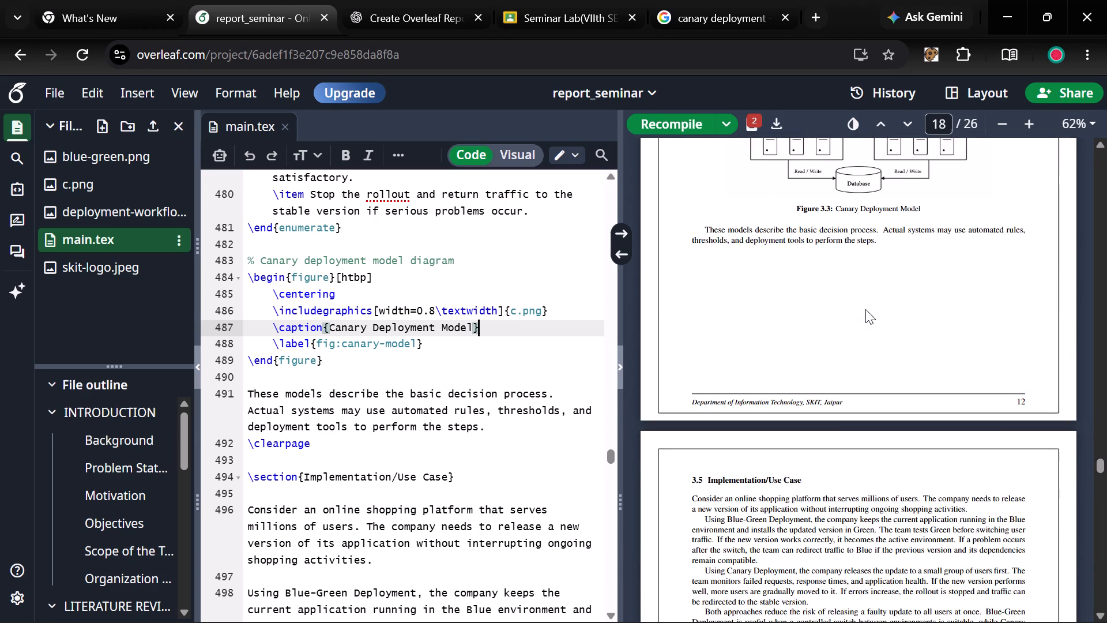
{"action": "scroll", "coordinate": [865, 309], "scroll_direction": "down", "scroll_amount": 3}
{"action": "scroll", "coordinate": [865, 309], "scroll_direction": "up", "scroll_amount": 2}
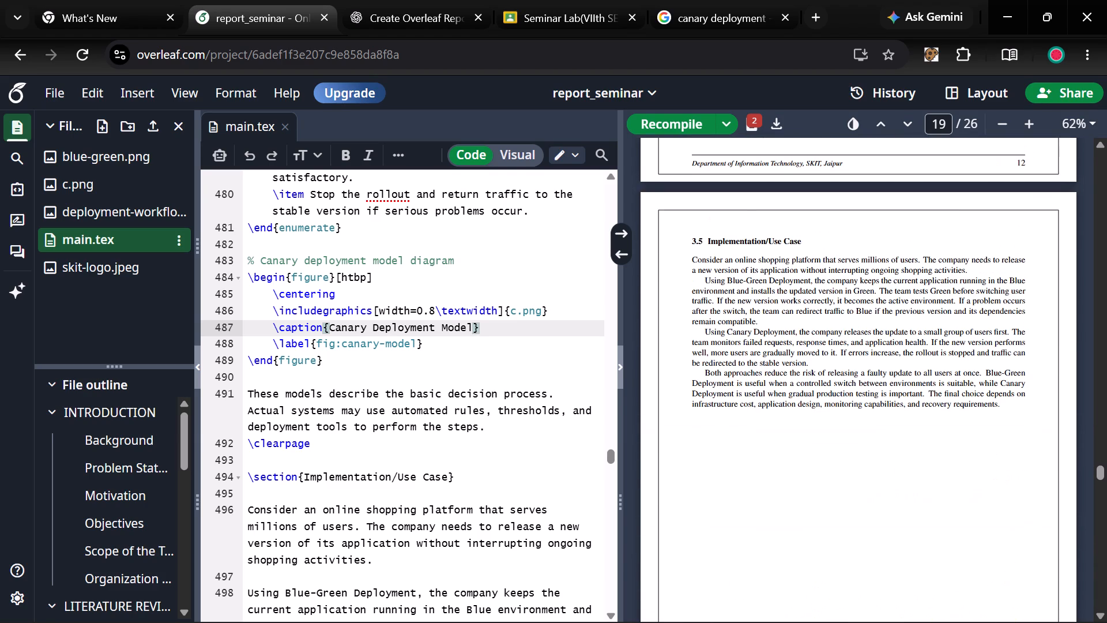
{"action": "scroll", "coordinate": [865, 309], "scroll_direction": "down", "scroll_amount": 1}
{"action": "scroll", "coordinate": [865, 309], "scroll_direction": "up", "scroll_amount": 1}
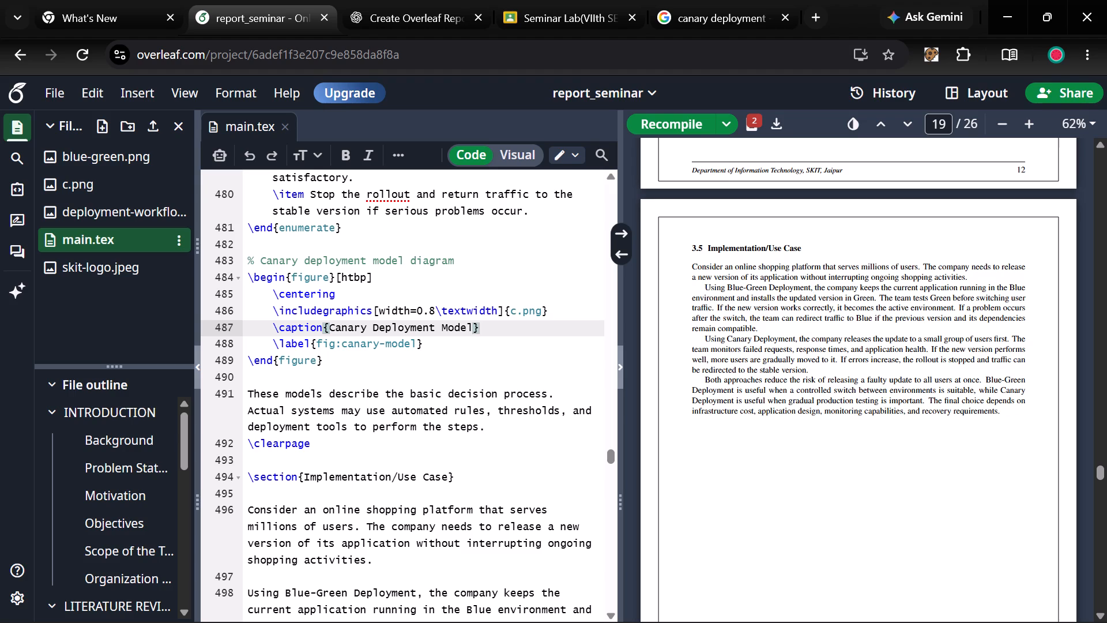
Read the compiled Chapter 4 pages, from Applications through Industry Use Cases and Real-World Case Studies to Benefits and Impact.
{"action": "scroll", "coordinate": [865, 309], "scroll_direction": "down", "scroll_amount": 5}
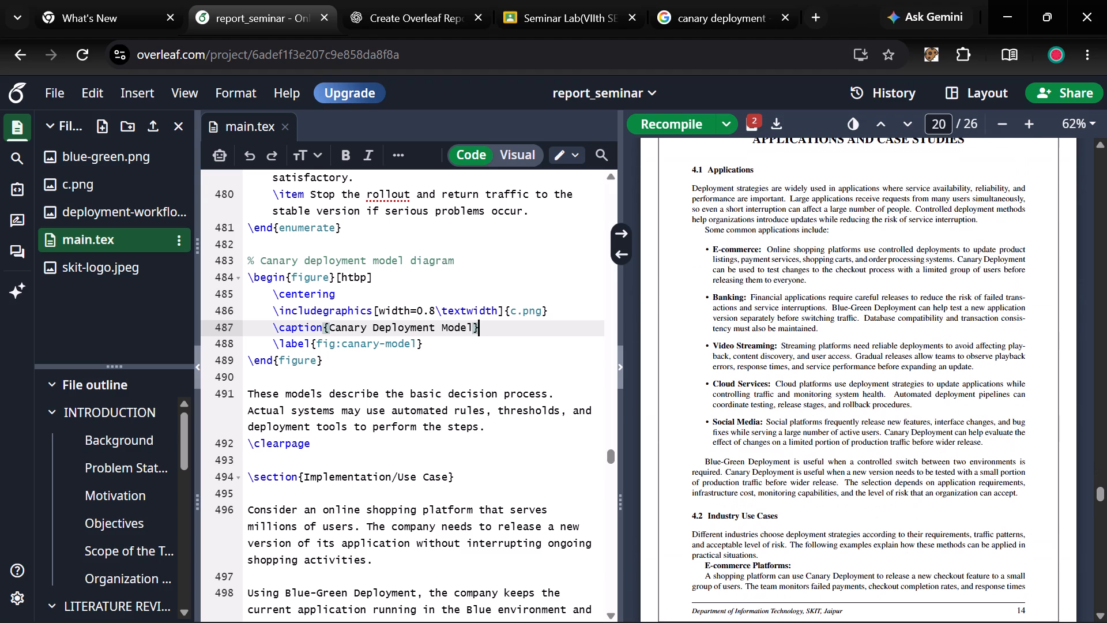
{"action": "scroll", "coordinate": [865, 309], "scroll_direction": "up", "scroll_amount": 1}
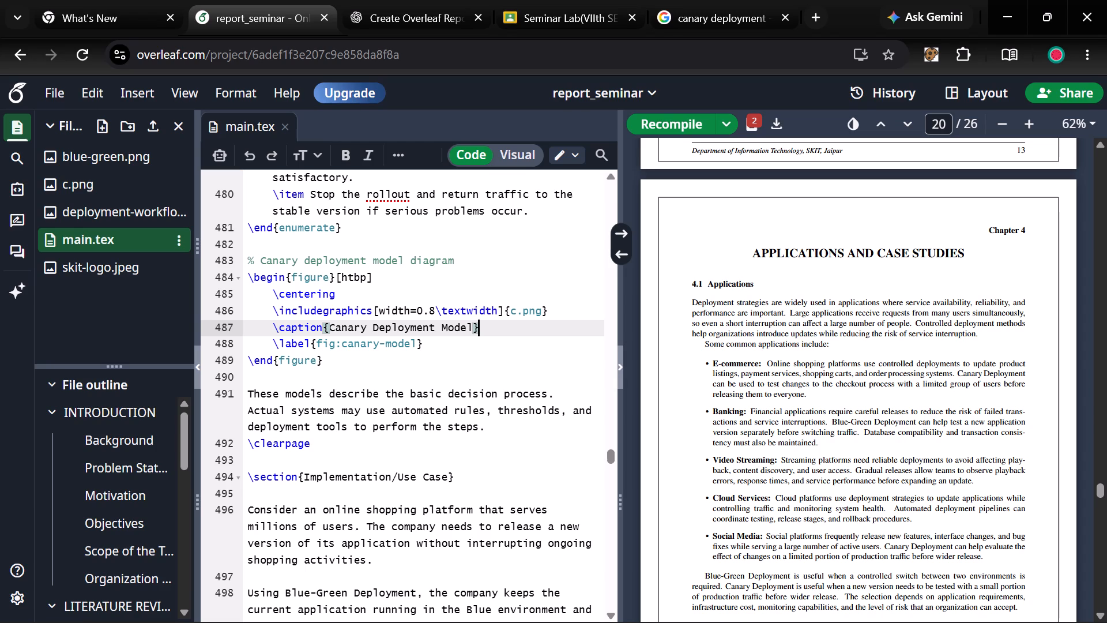
{"action": "scroll", "coordinate": [788, 252], "scroll_direction": "down", "scroll_amount": 4}
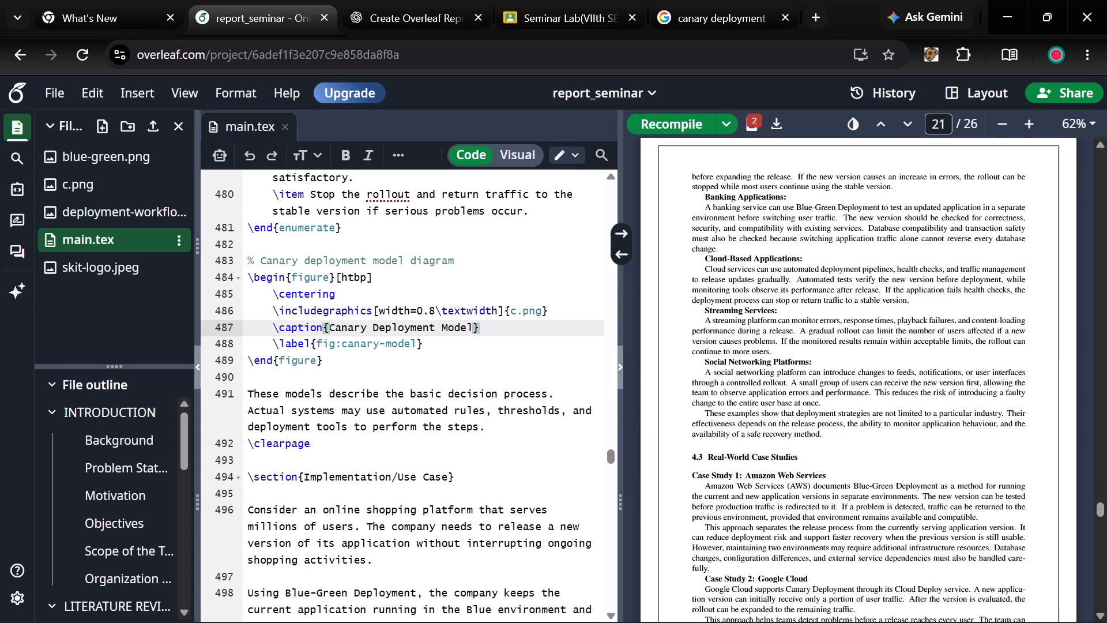
{"action": "scroll", "coordinate": [788, 252], "scroll_direction": "down", "scroll_amount": 1}
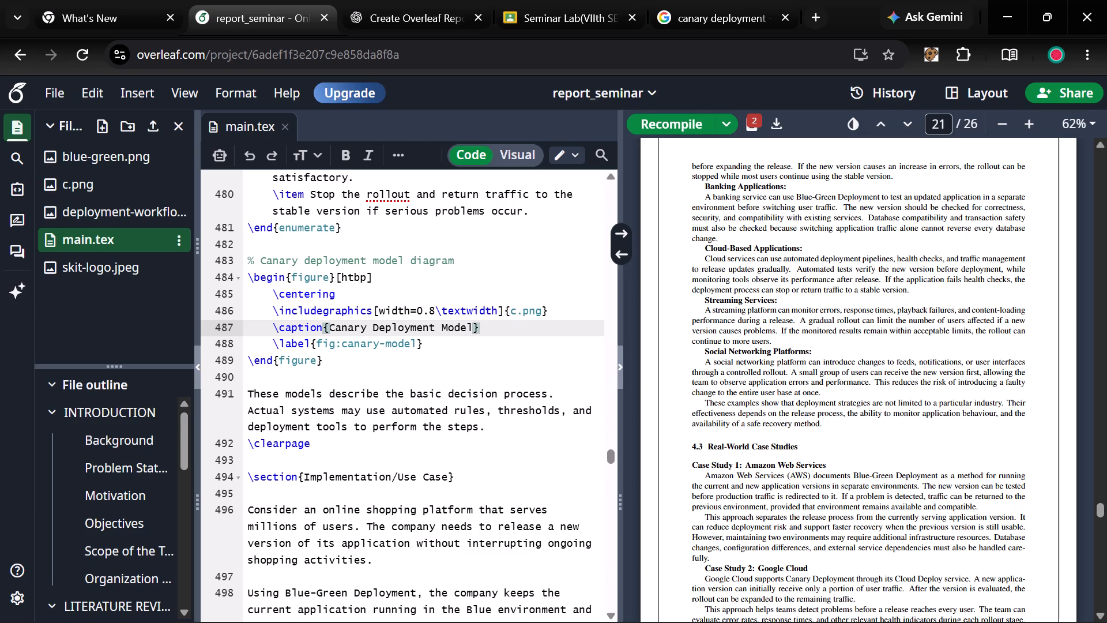
{"action": "scroll", "coordinate": [788, 252], "scroll_direction": "down", "scroll_amount": 1}
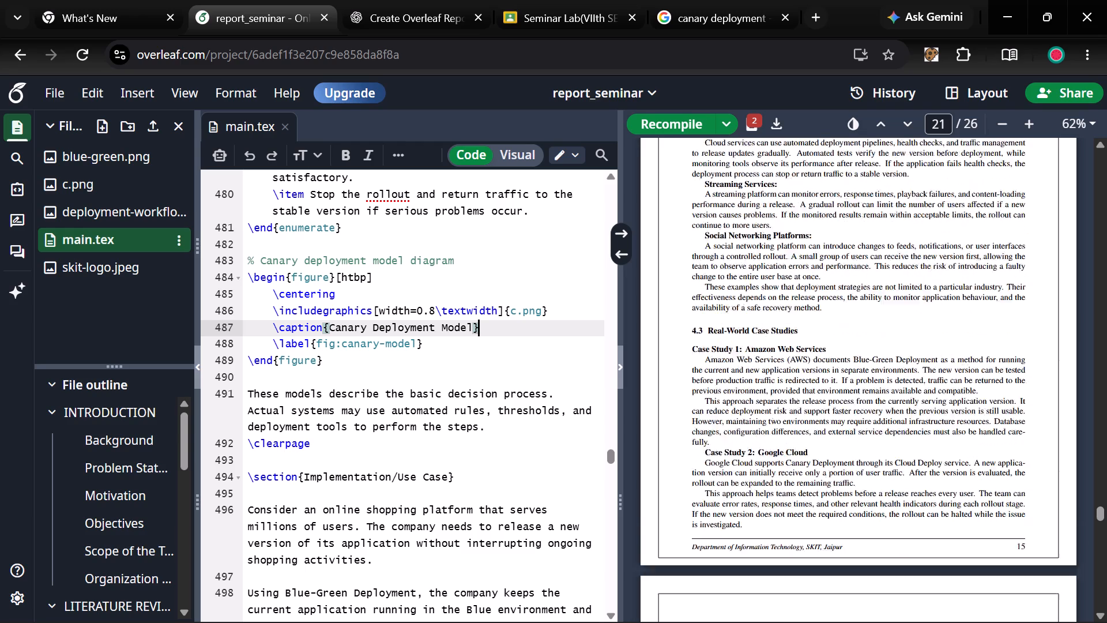
{"action": "scroll", "coordinate": [788, 252], "scroll_direction": "down", "scroll_amount": 1}
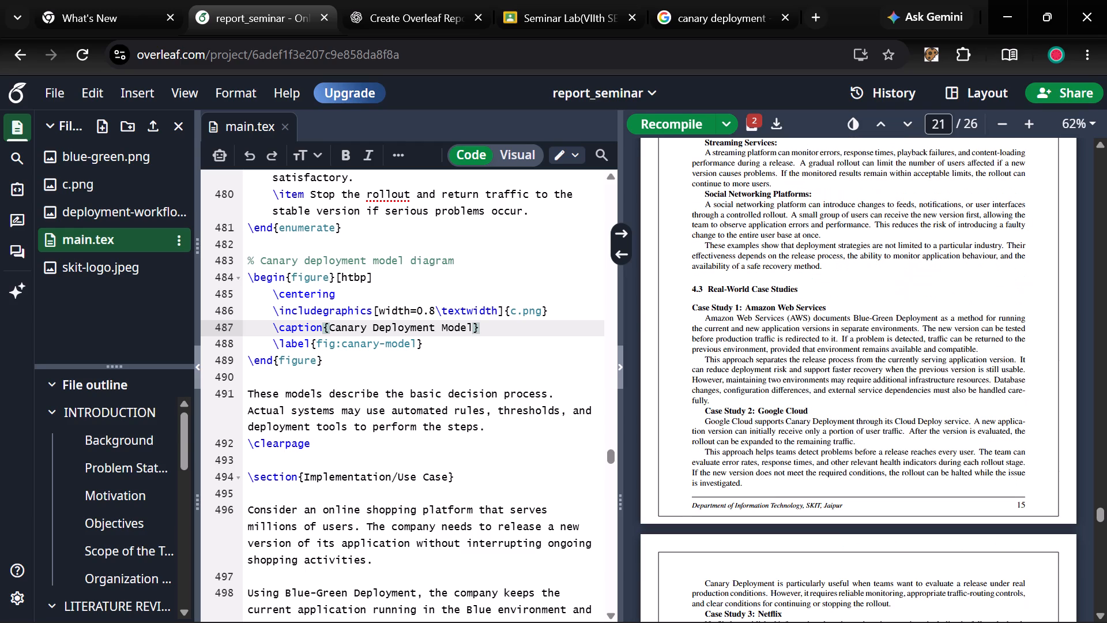
{"action": "scroll", "coordinate": [788, 252], "scroll_direction": "down", "scroll_amount": 3}
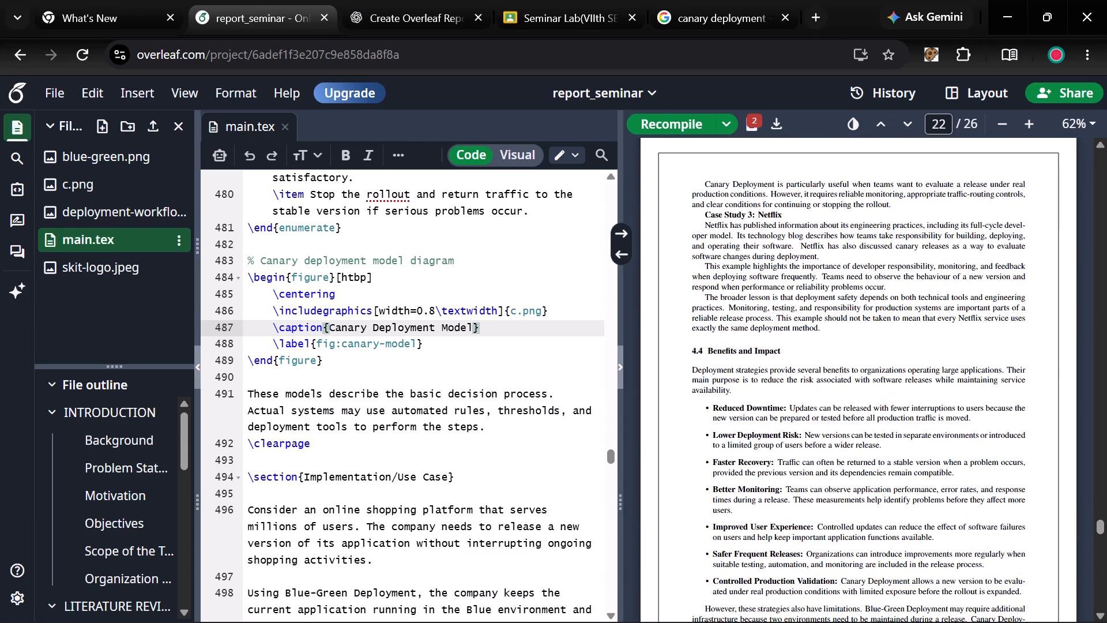
{"action": "scroll", "coordinate": [788, 252], "scroll_direction": "down", "scroll_amount": 1}
{"action": "scroll", "coordinate": [788, 252], "scroll_direction": "up", "scroll_amount": 4}
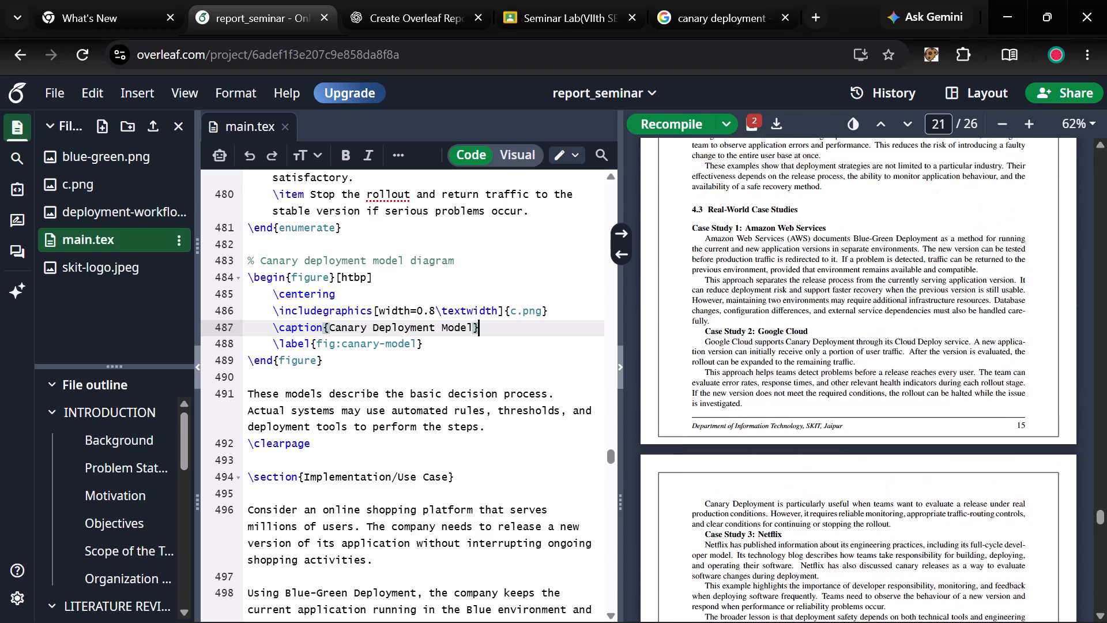
{"action": "scroll", "coordinate": [788, 252], "scroll_direction": "up", "scroll_amount": 1}
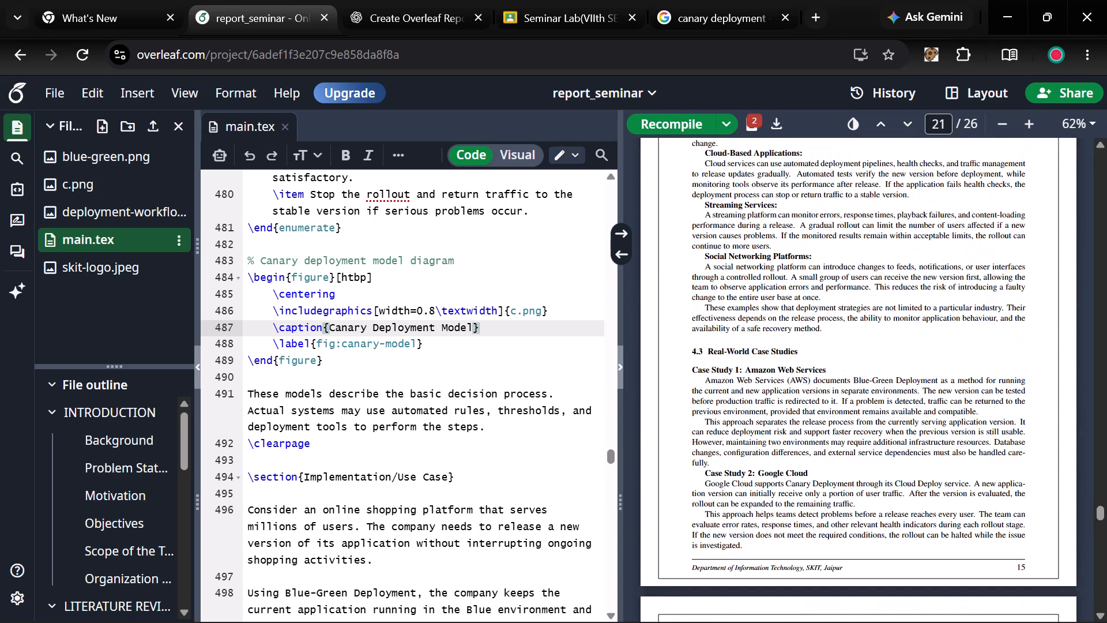
{"action": "scroll", "coordinate": [788, 252], "scroll_direction": "up", "scroll_amount": 1}
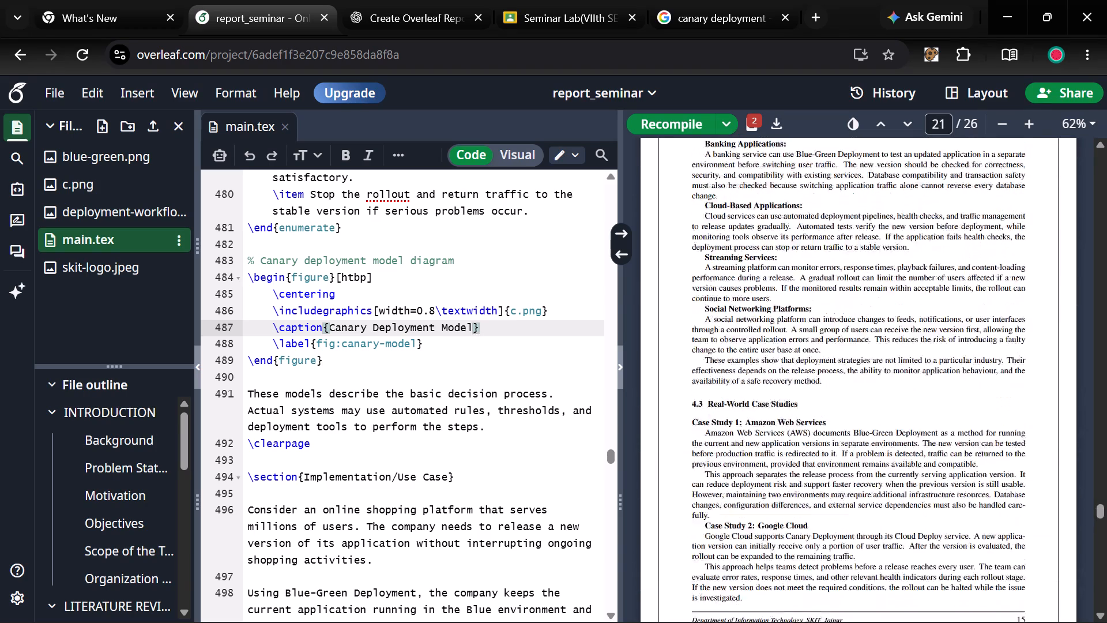
{"action": "scroll", "coordinate": [788, 252], "scroll_direction": "up", "scroll_amount": 3}
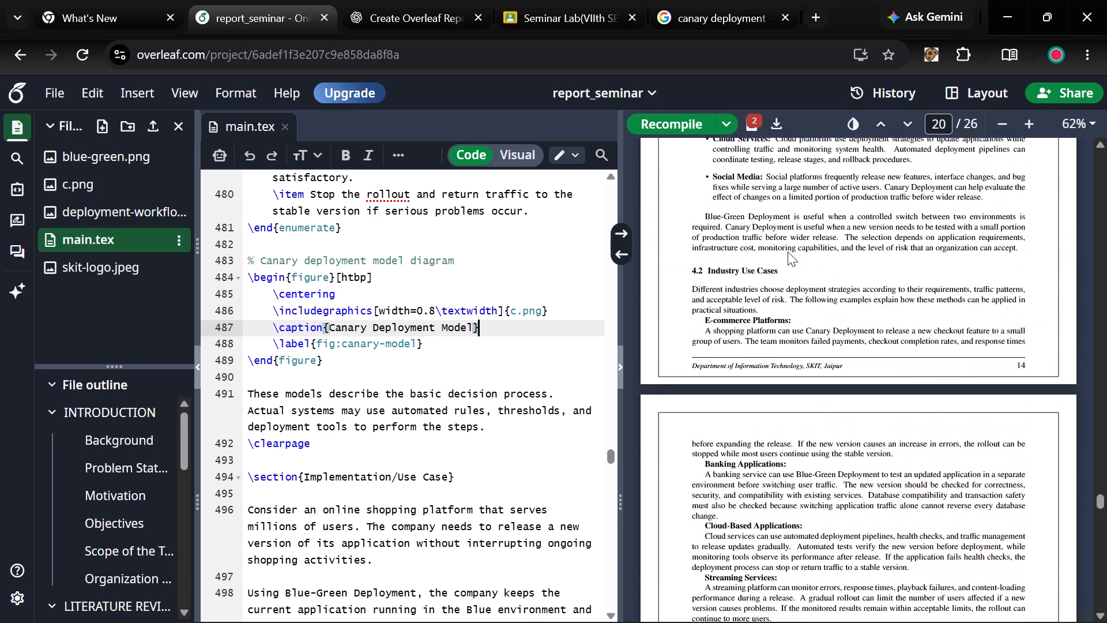
{"action": "left_click", "coordinate": [476, 300]}
{"action": "scroll", "coordinate": [784, 314], "scroll_direction": "up", "scroll_amount": 1}
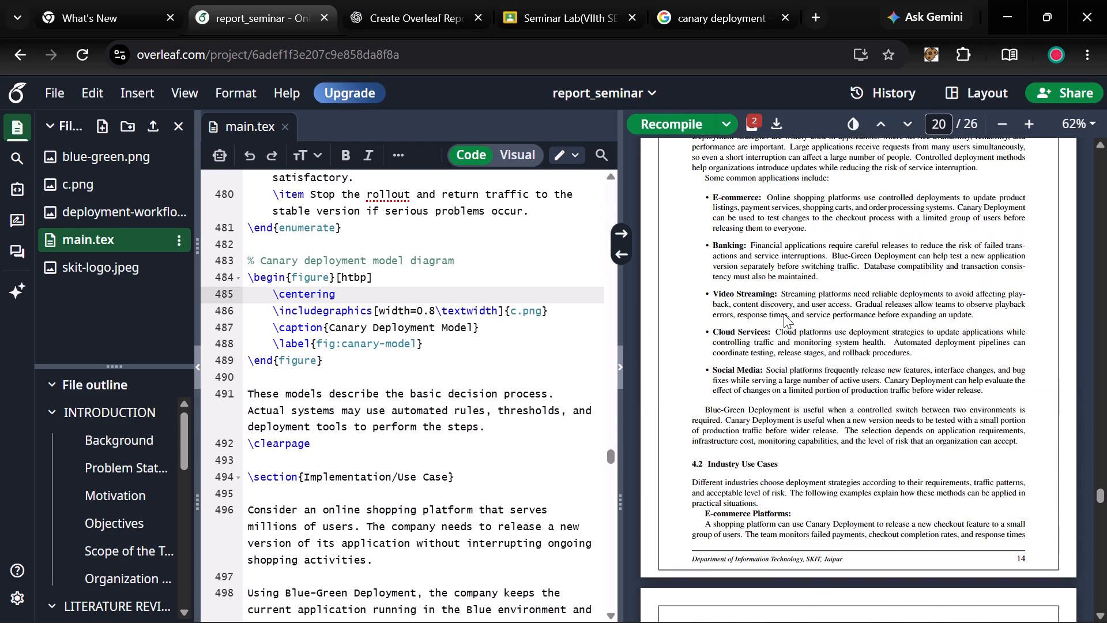
{"action": "scroll", "coordinate": [784, 314], "scroll_direction": "up", "scroll_amount": 1}
Examine the Chapter 4 source in main.tex, covering the Applications and Industry Use Cases sections, against the compiled pages.
{"action": "left_click", "coordinate": [477, 376]}
{"action": "scroll", "coordinate": [477, 376], "scroll_direction": "down", "scroll_amount": 2}
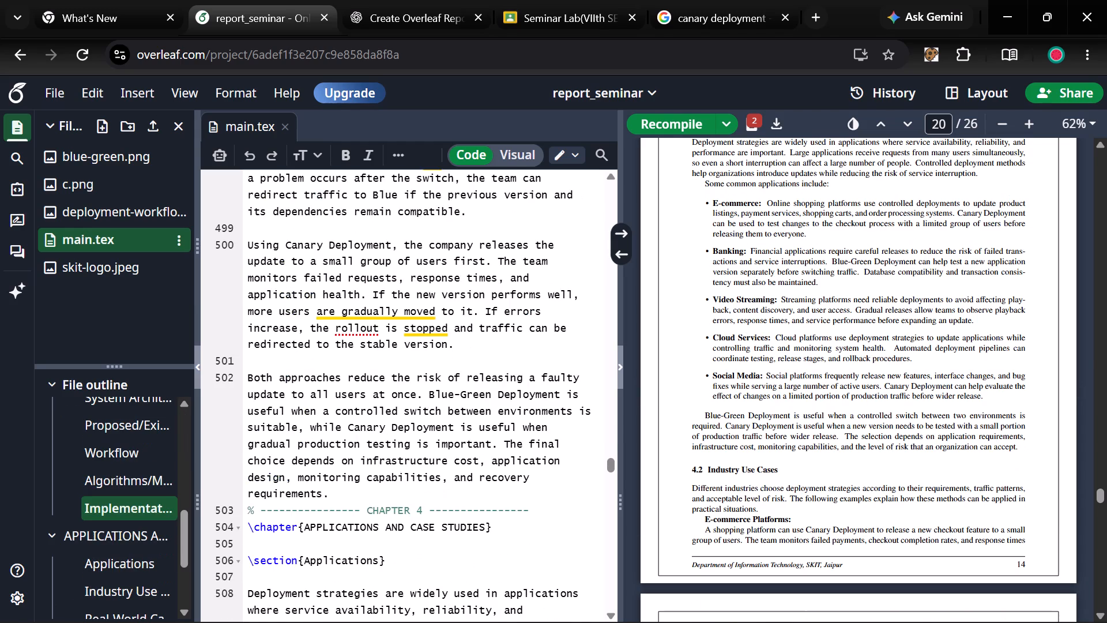
{"action": "scroll", "coordinate": [477, 376], "scroll_direction": "down", "scroll_amount": 6}
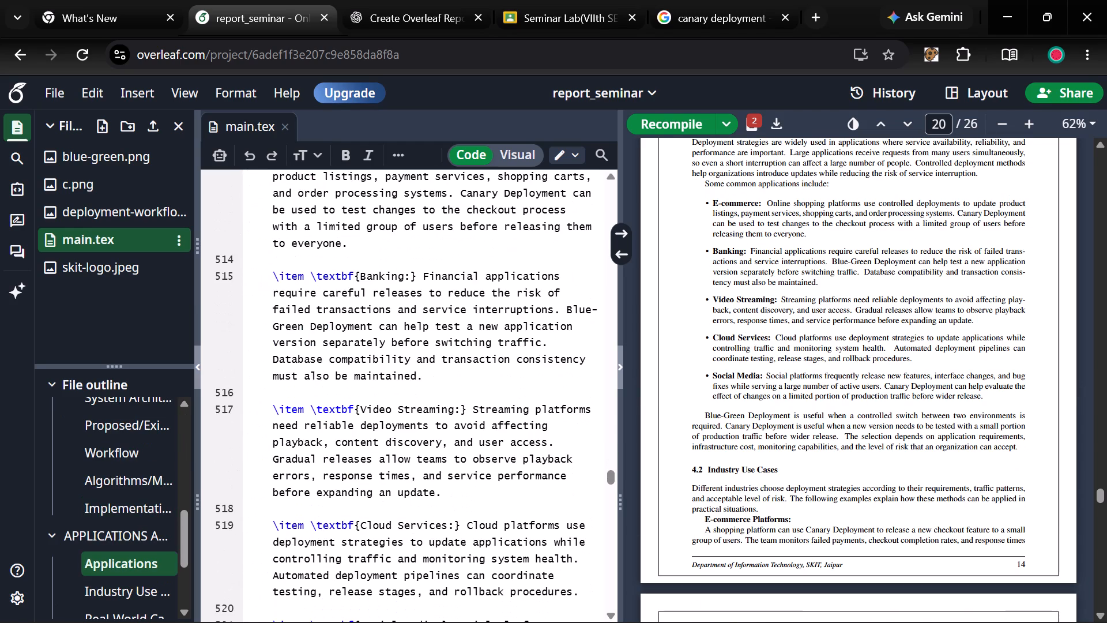
{"action": "scroll", "coordinate": [455, 384], "scroll_direction": "down", "scroll_amount": 3}
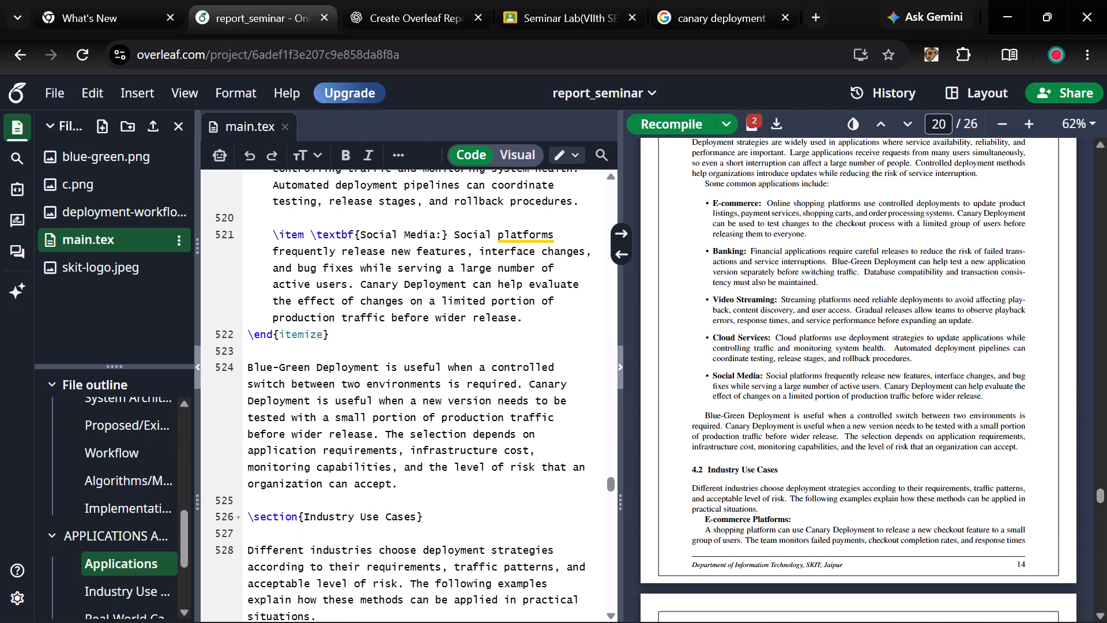
{"action": "scroll", "coordinate": [455, 384], "scroll_direction": "down", "scroll_amount": 5}
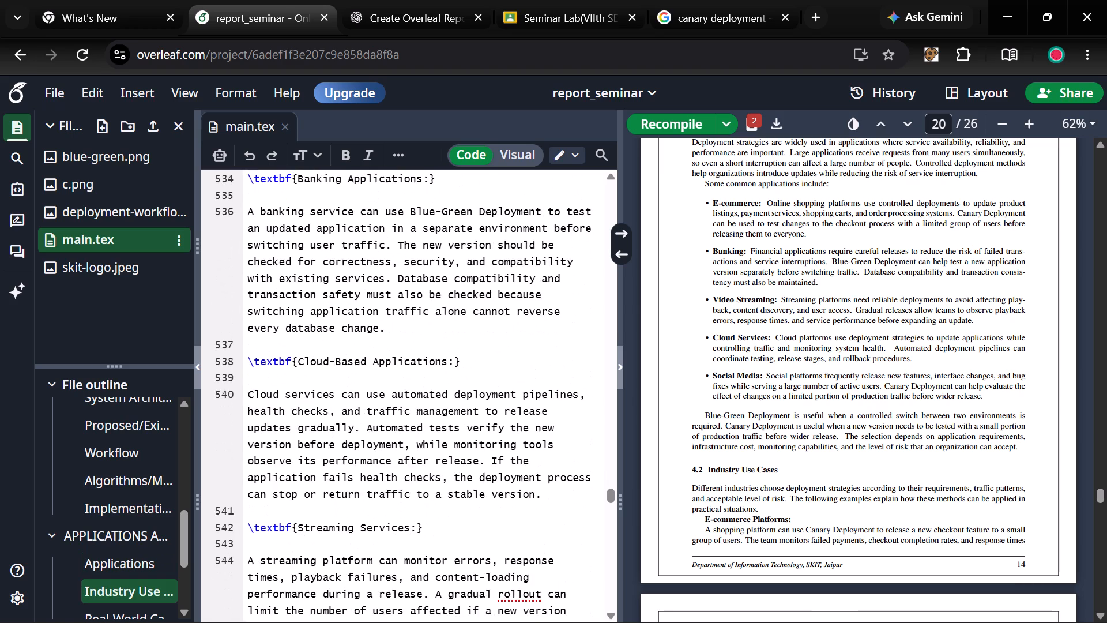
{"action": "scroll", "coordinate": [455, 384], "scroll_direction": "down", "scroll_amount": 3}
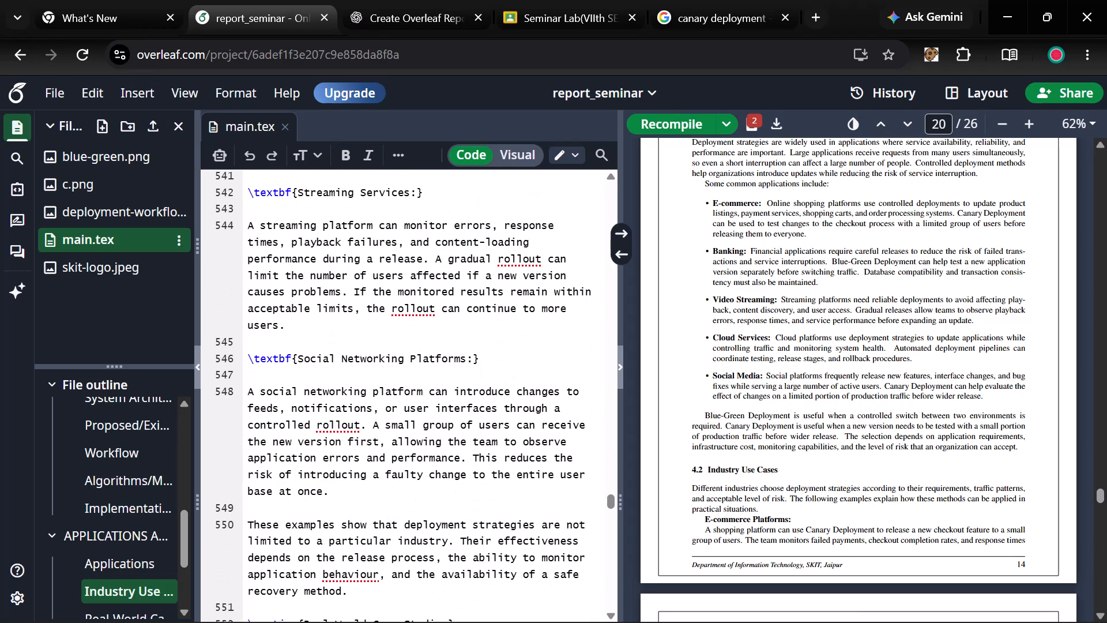
{"action": "scroll", "coordinate": [807, 485], "scroll_direction": "down", "scroll_amount": 2}
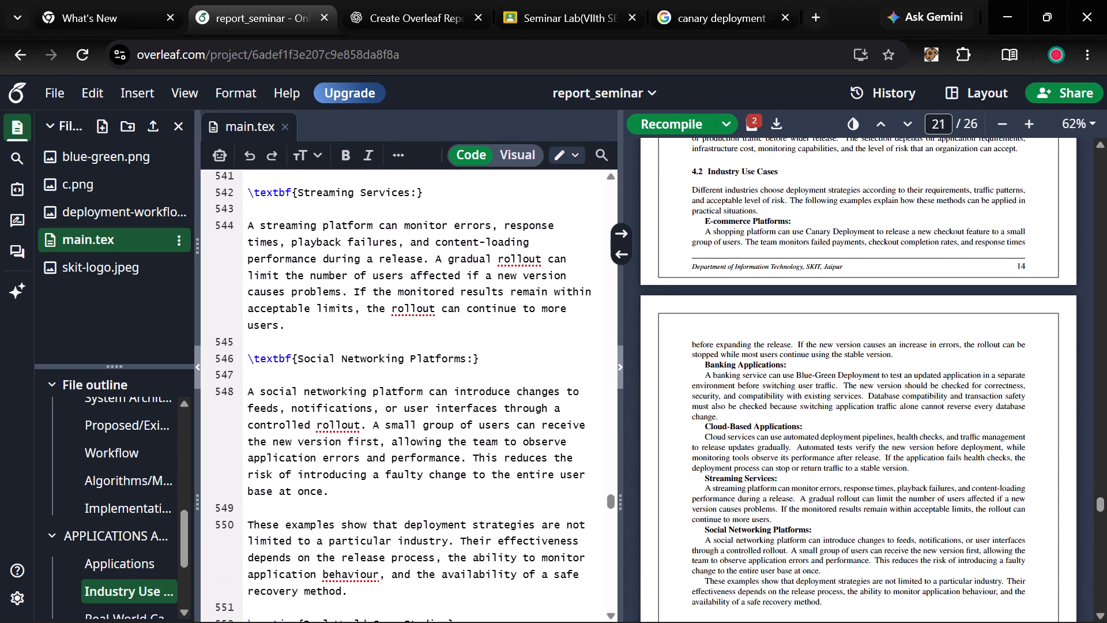
{"action": "scroll", "coordinate": [396, 491], "scroll_direction": "down", "scroll_amount": 2}
{"action": "scroll", "coordinate": [374, 411], "scroll_direction": "up", "scroll_amount": 2}
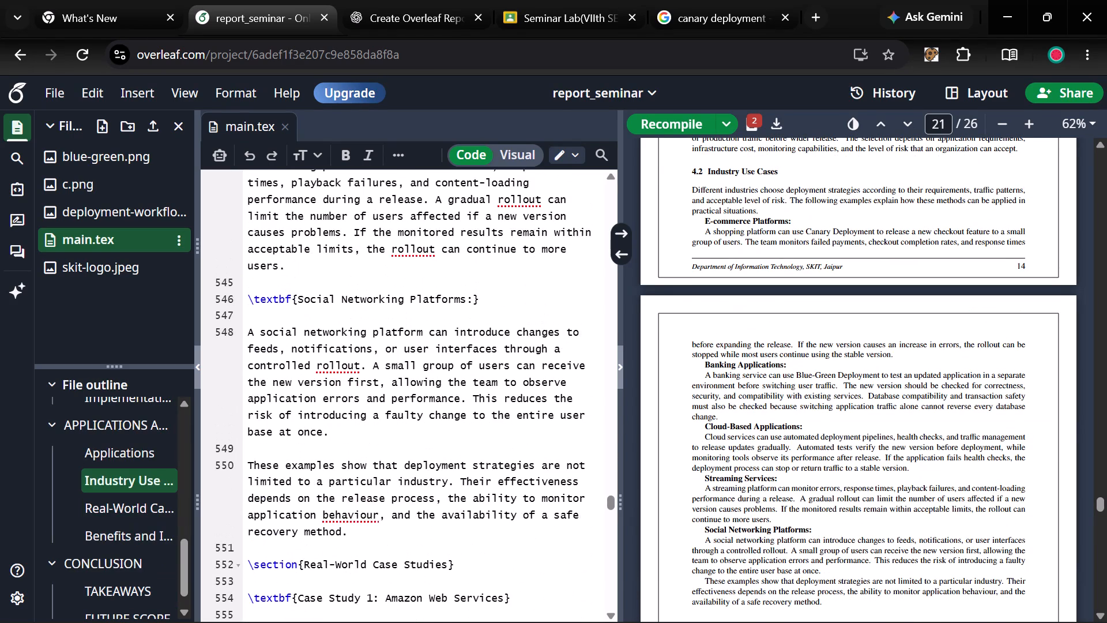
{"action": "scroll", "coordinate": [374, 411], "scroll_direction": "up", "scroll_amount": 5}
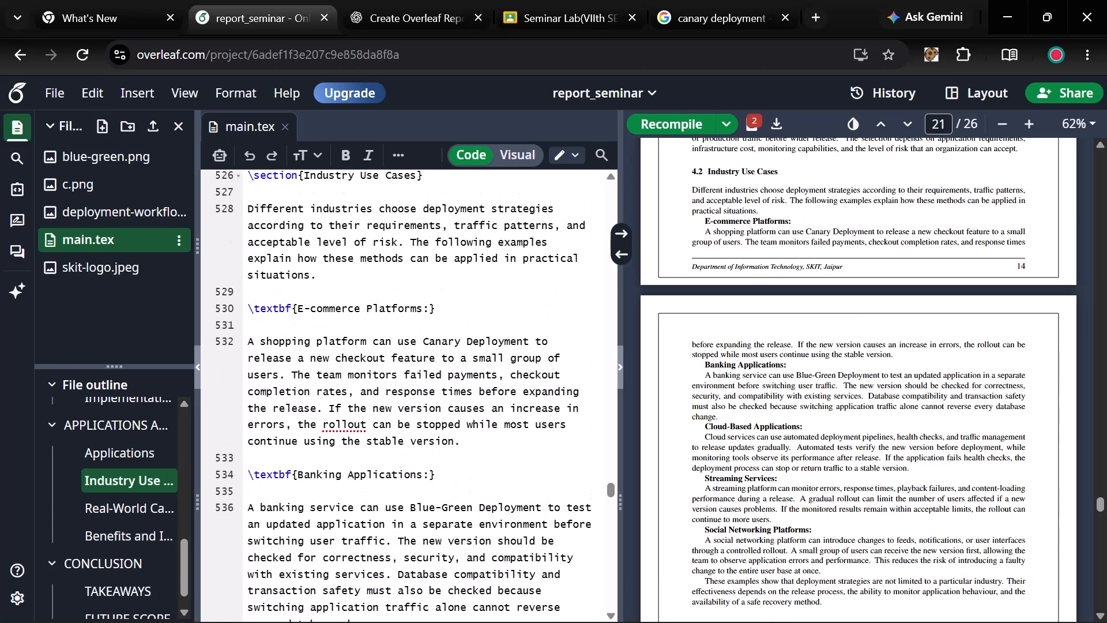
{"action": "scroll", "coordinate": [374, 411], "scroll_direction": "up", "scroll_amount": 5}
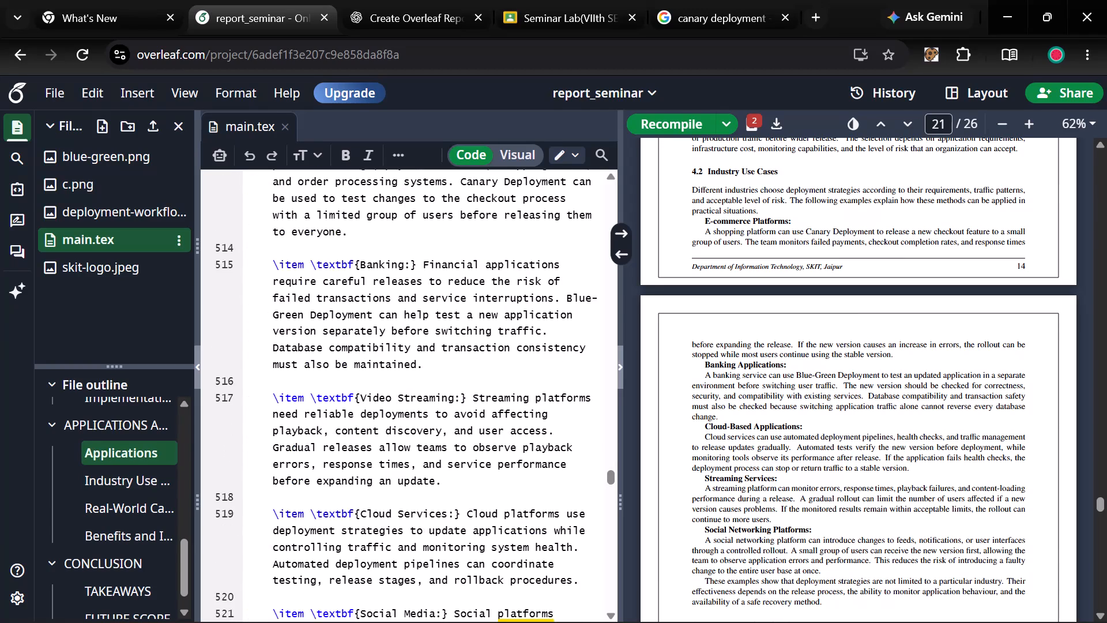
{"action": "scroll", "coordinate": [374, 411], "scroll_direction": "up", "scroll_amount": 3}
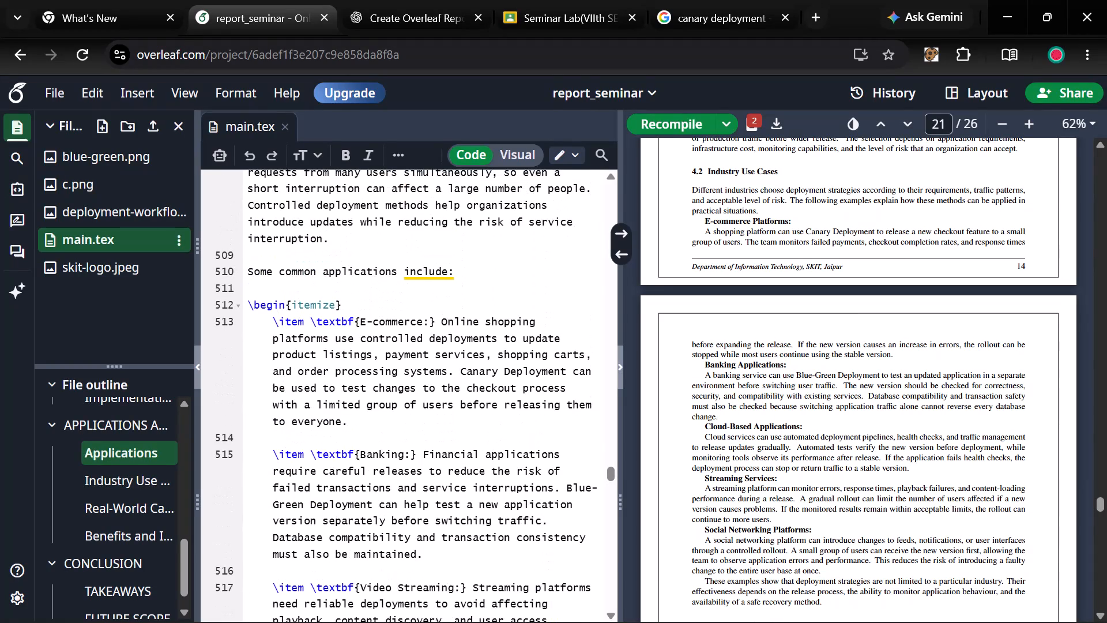
{"action": "scroll", "coordinate": [298, 319], "scroll_direction": "up", "scroll_amount": 2}
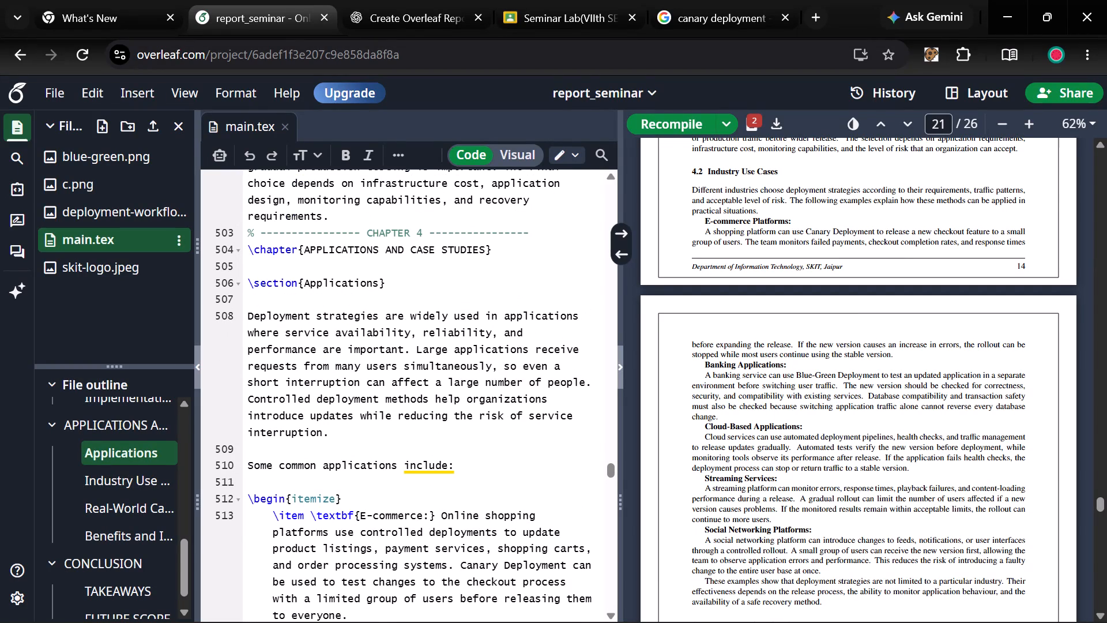
{"action": "scroll", "coordinate": [259, 335], "scroll_direction": "down", "scroll_amount": 2}
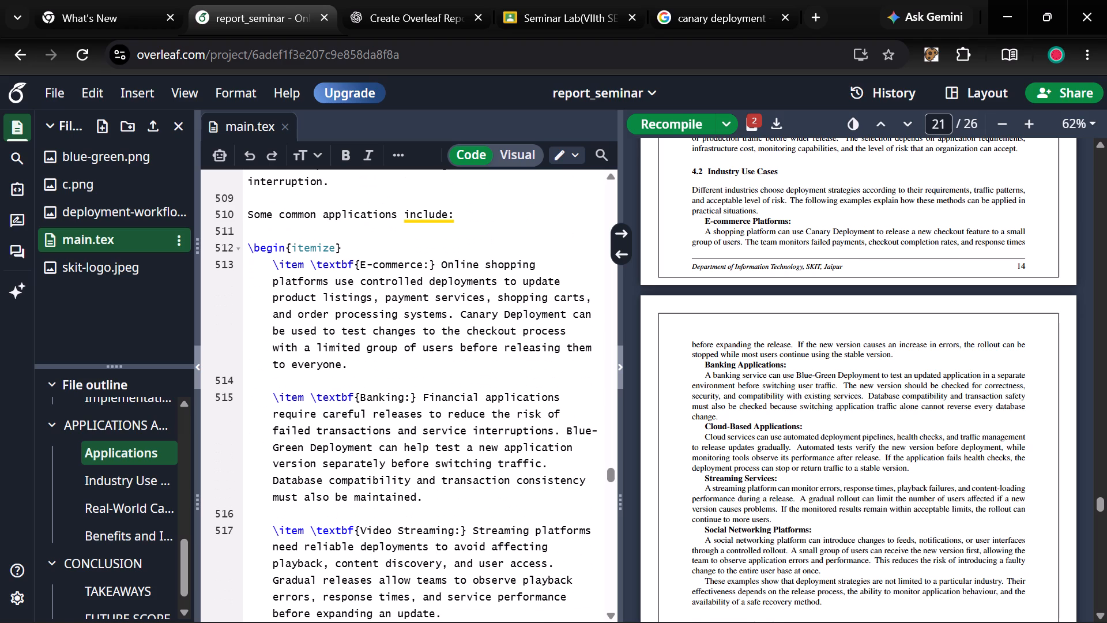
{"action": "scroll", "coordinate": [414, 352], "scroll_direction": "down", "scroll_amount": 1}
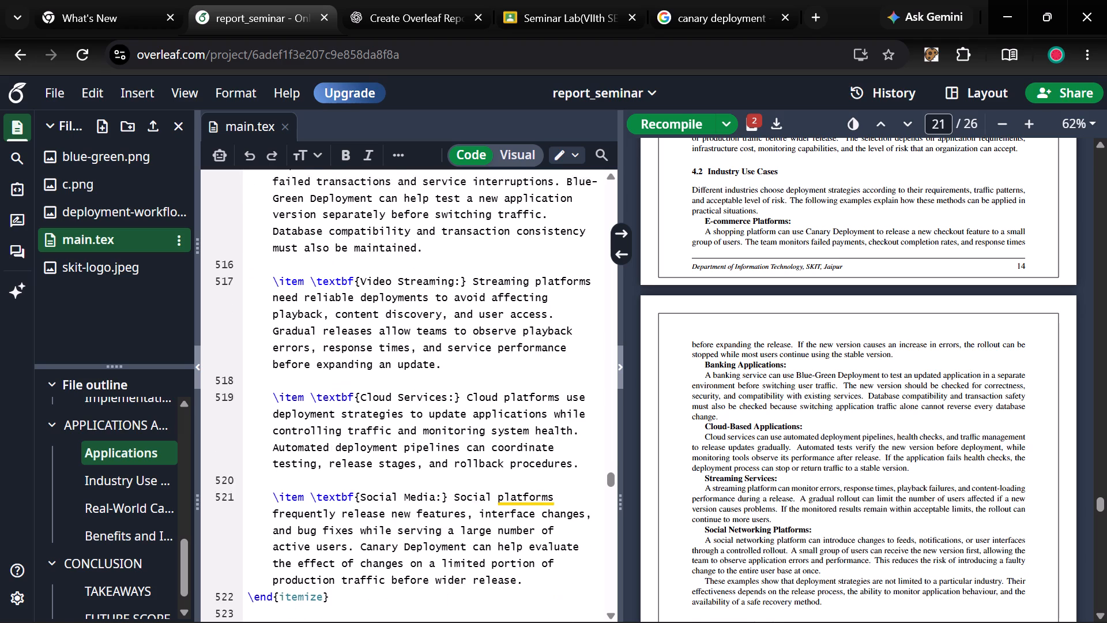
{"action": "scroll", "coordinate": [414, 352], "scroll_direction": "down", "scroll_amount": 5}
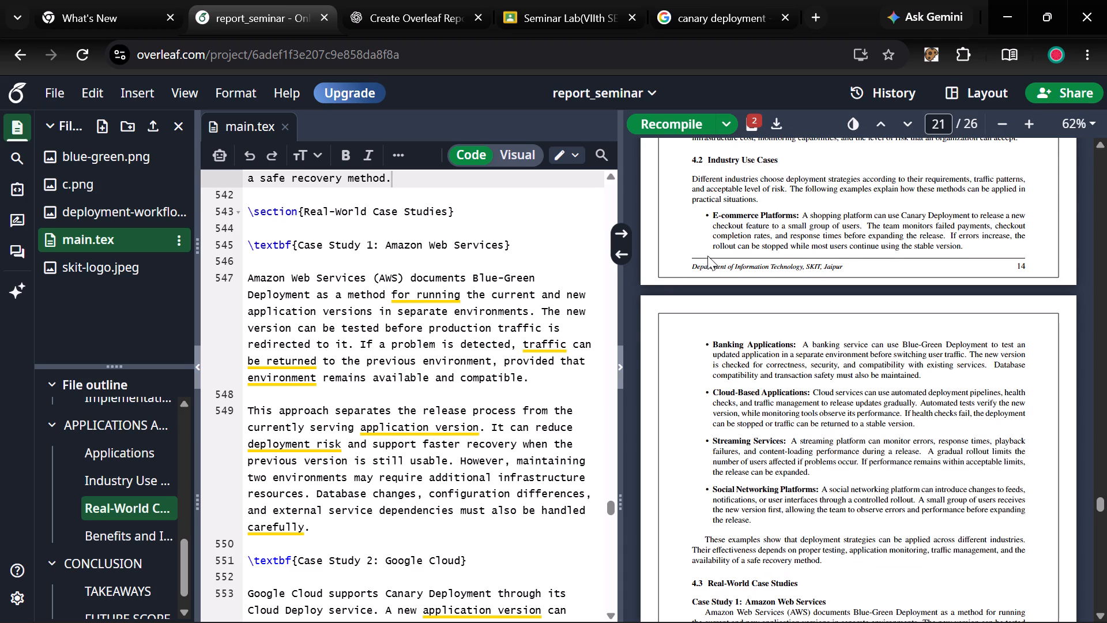
Review the recompiled Chapter 4 pages, checking the bulleted Industry Use Cases against Applications, Real-World Case Studies and Benefits and Impact.
{"action": "scroll", "coordinate": [711, 257], "scroll_direction": "up", "scroll_amount": 3}
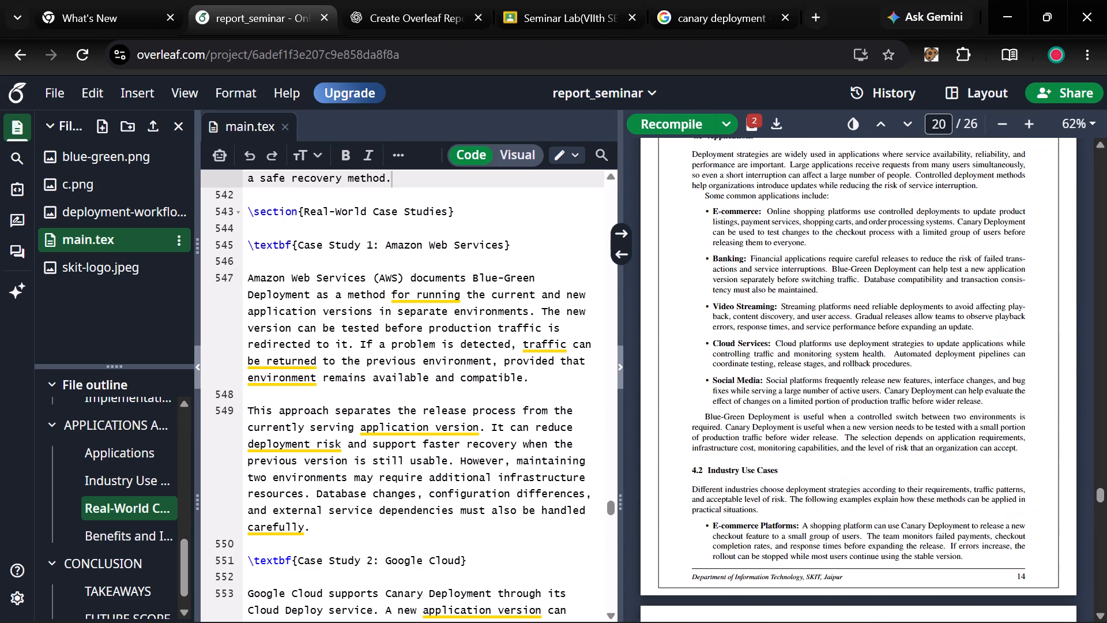
{"action": "scroll", "coordinate": [711, 257], "scroll_direction": "up", "scroll_amount": 3}
{"action": "scroll", "coordinate": [711, 257], "scroll_direction": "down", "scroll_amount": 2}
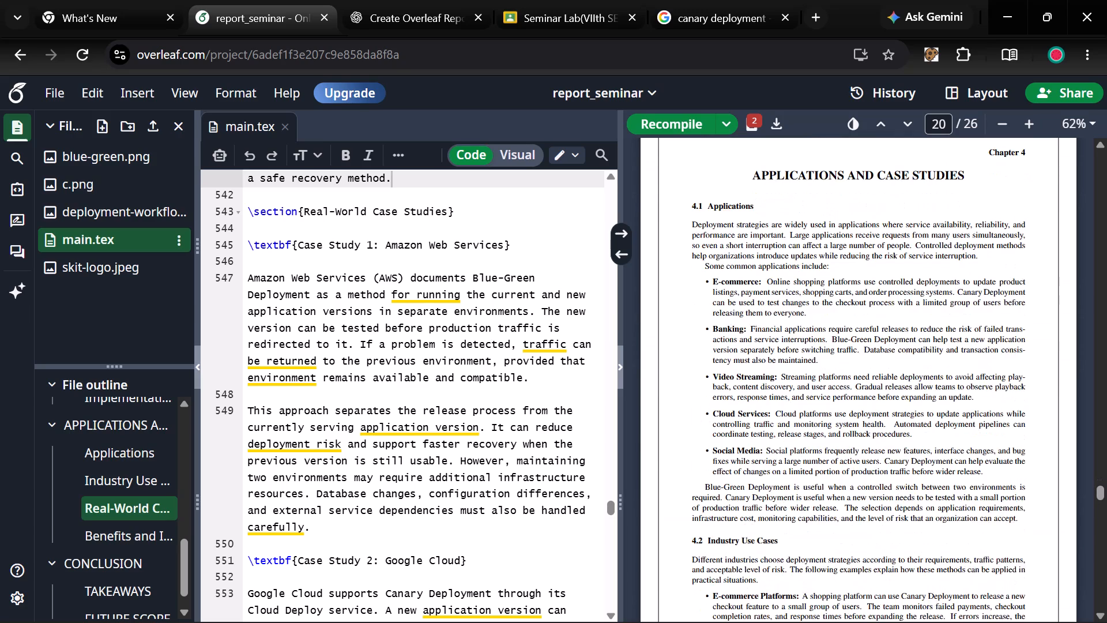
{"action": "scroll", "coordinate": [711, 257], "scroll_direction": "down", "scroll_amount": 1}
{"action": "scroll", "coordinate": [711, 257], "scroll_direction": "up", "scroll_amount": 1}
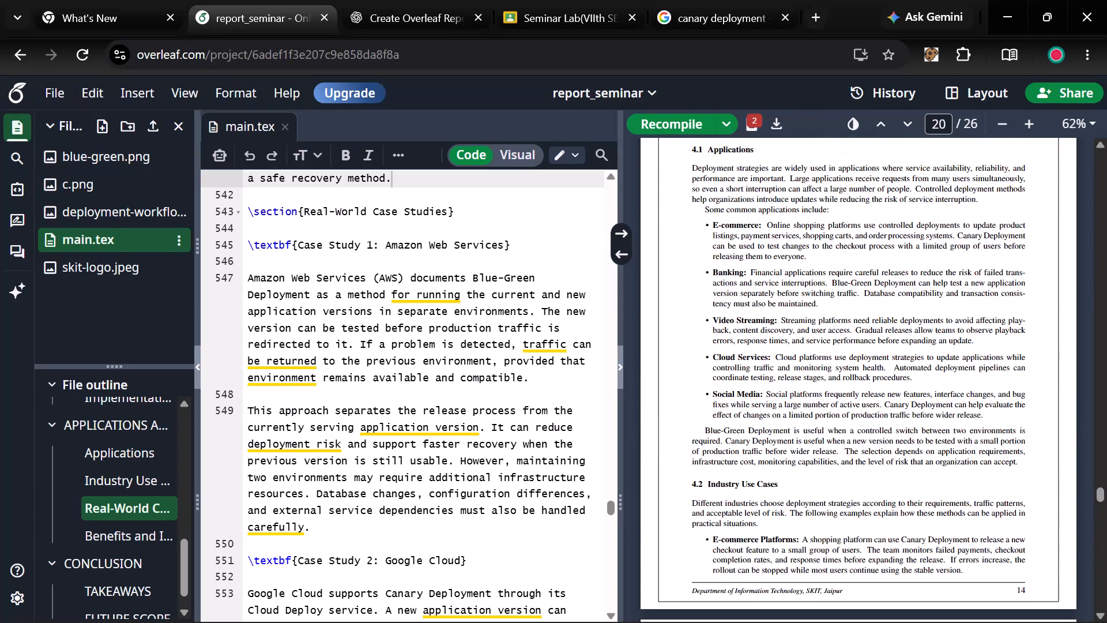
{"action": "scroll", "coordinate": [711, 257], "scroll_direction": "up", "scroll_amount": 1}
{"action": "scroll", "coordinate": [711, 257], "scroll_direction": "down", "scroll_amount": 4}
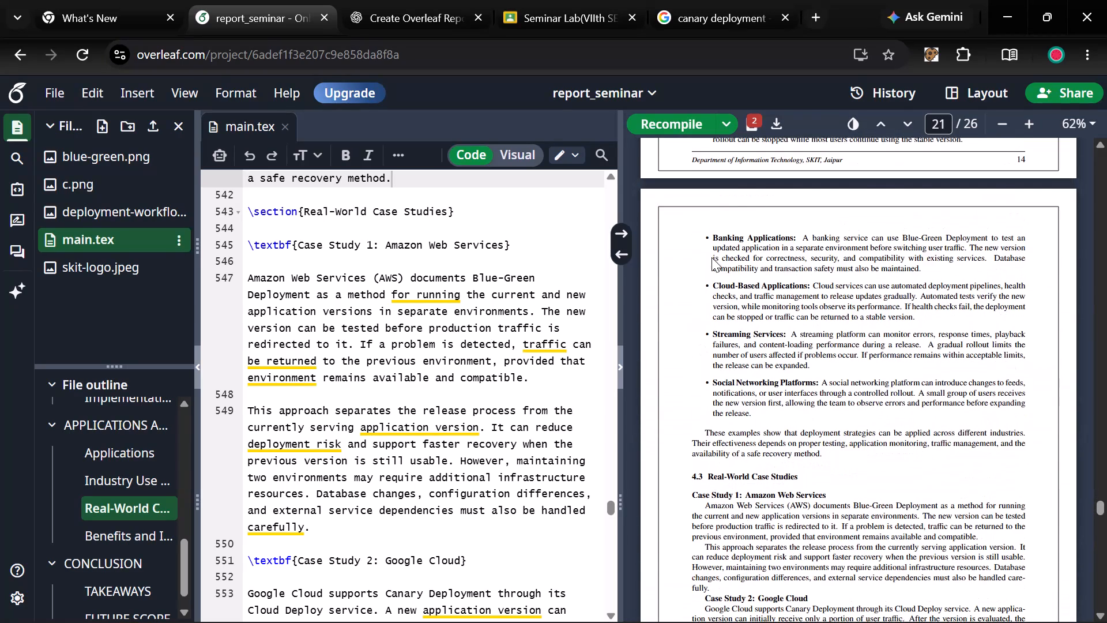
{"action": "scroll", "coordinate": [711, 257], "scroll_direction": "down", "scroll_amount": 6}
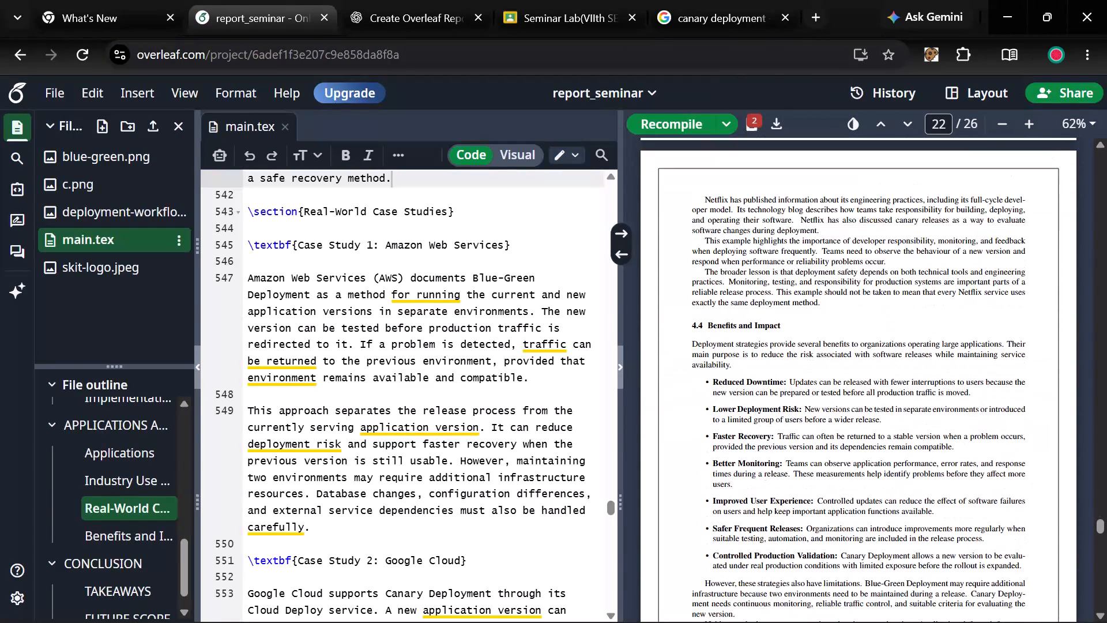
{"action": "scroll", "coordinate": [711, 257], "scroll_direction": "down", "scroll_amount": 5}
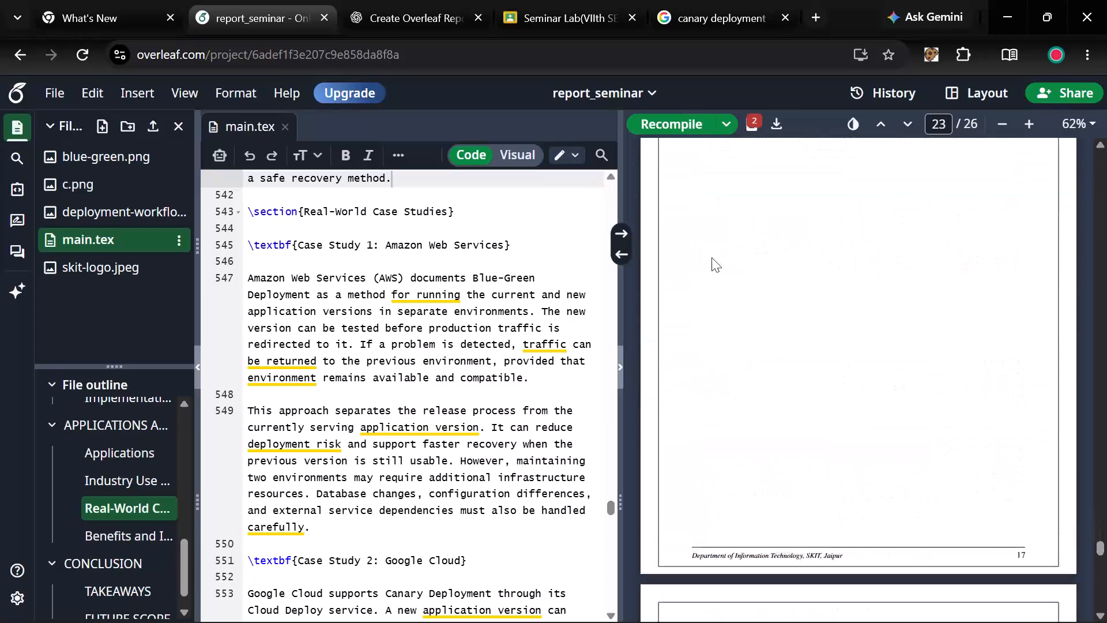
{"action": "scroll", "coordinate": [711, 257], "scroll_direction": "down", "scroll_amount": 1}
{"action": "scroll", "coordinate": [711, 257], "scroll_direction": "up", "scroll_amount": 2}
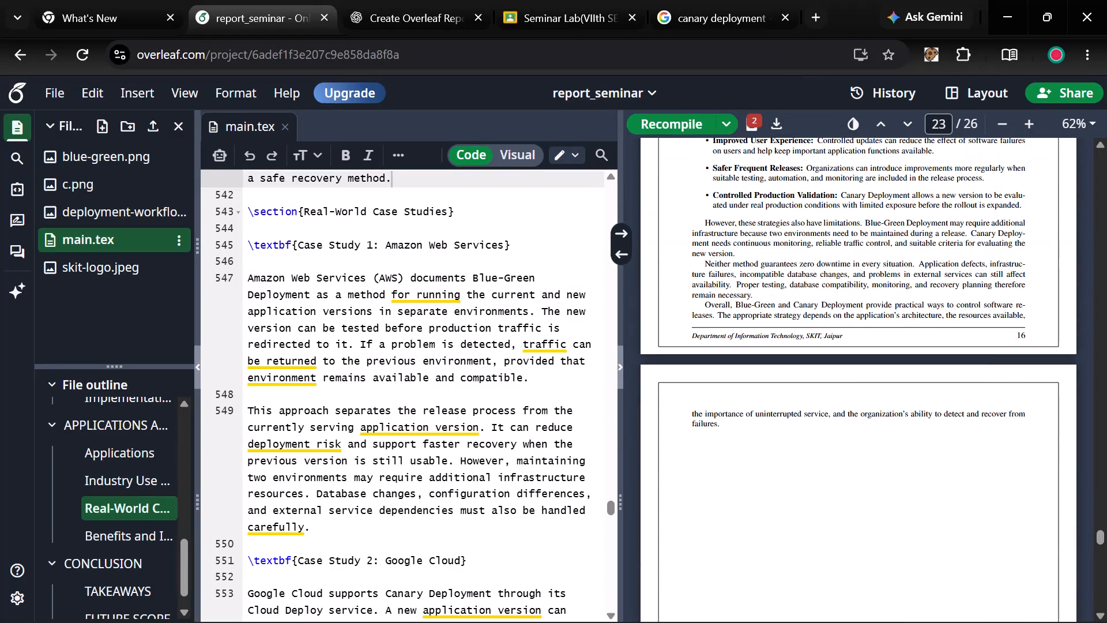
{"action": "scroll", "coordinate": [711, 257], "scroll_direction": "up", "scroll_amount": 1}
Look through the compiled Chapter 5 Conclusion pages, covering Takeaways and Future Scope, and on to the reference list.
{"action": "scroll", "coordinate": [711, 257], "scroll_direction": "down", "scroll_amount": 4}
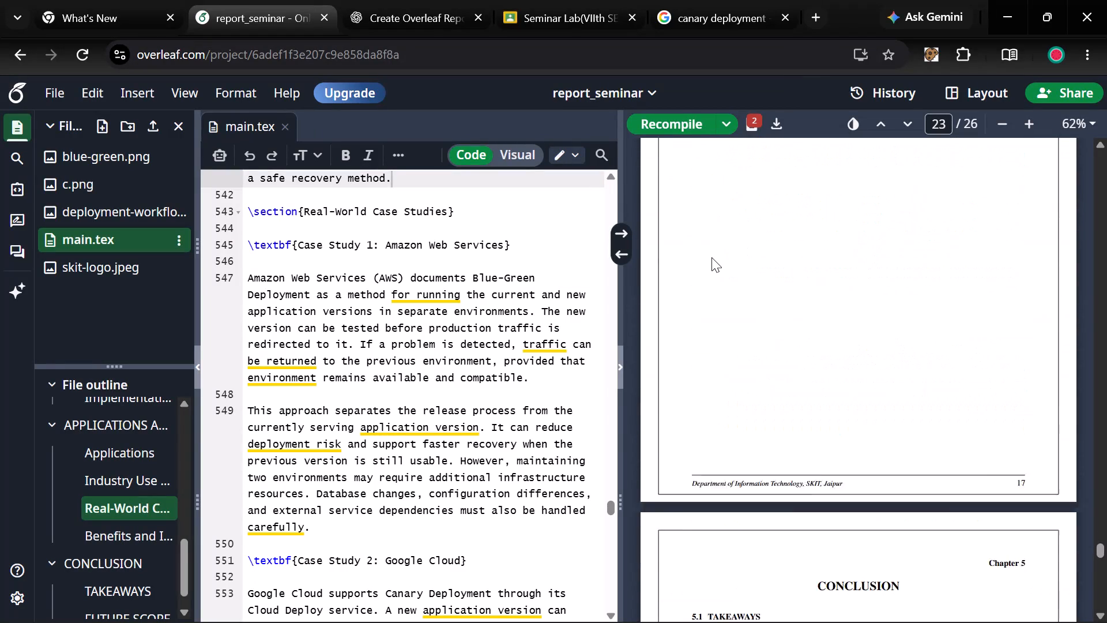
{"action": "scroll", "coordinate": [711, 257], "scroll_direction": "down", "scroll_amount": 4}
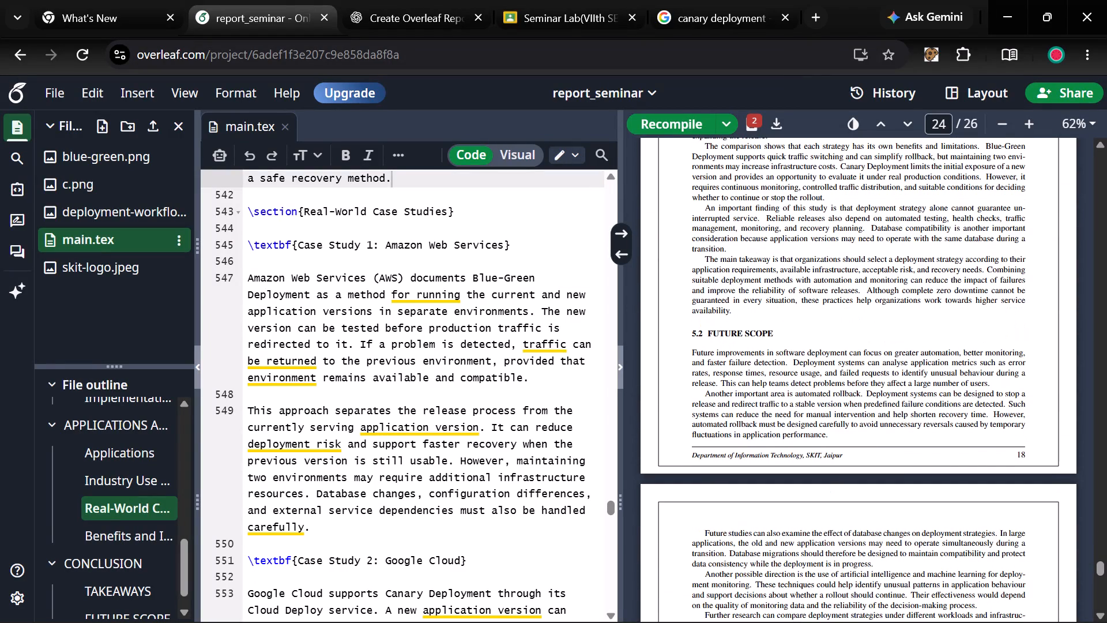
{"action": "scroll", "coordinate": [711, 257], "scroll_direction": "down", "scroll_amount": 6}
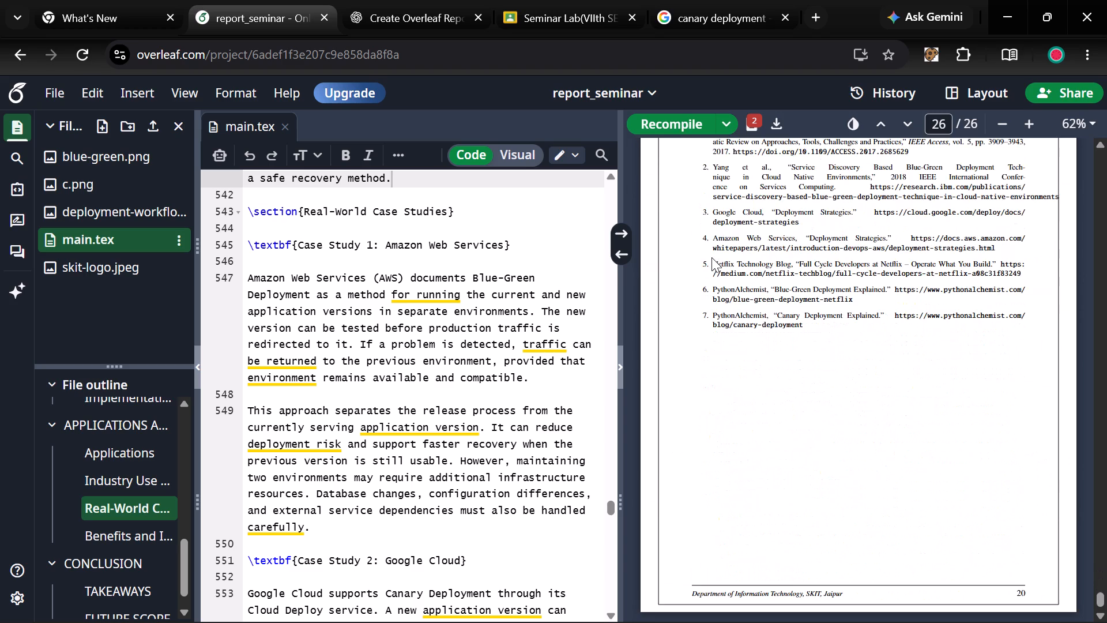
{"action": "scroll", "coordinate": [711, 257], "scroll_direction": "down", "scroll_amount": 1}
Recheck the compiled Methodology pages from Proposed/Existing Methodology to Implementation/Use Case, examining the page spacing around the workflow and deployment model figures.
{"action": "scroll", "coordinate": [711, 257], "scroll_direction": "up", "scroll_amount": 8}
{"action": "scroll", "coordinate": [711, 257], "scroll_direction": "up", "scroll_amount": 18}
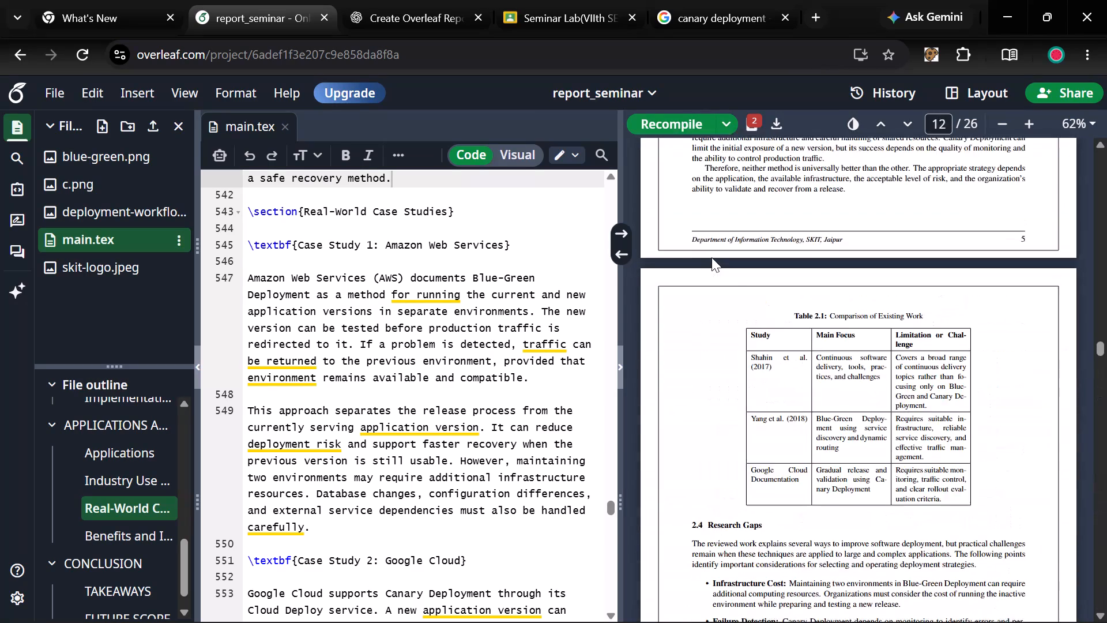
{"action": "scroll", "coordinate": [711, 257], "scroll_direction": "down", "scroll_amount": 9}
{"action": "scroll", "coordinate": [775, 331], "scroll_direction": "down", "scroll_amount": 1}
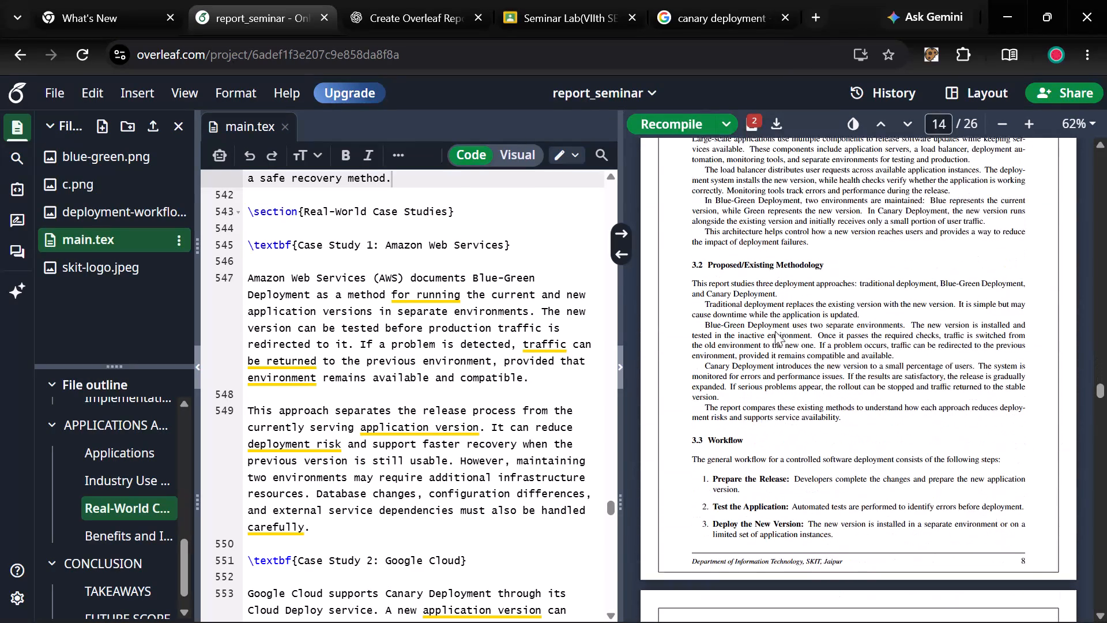
{"action": "scroll", "coordinate": [775, 331], "scroll_direction": "down", "scroll_amount": 1}
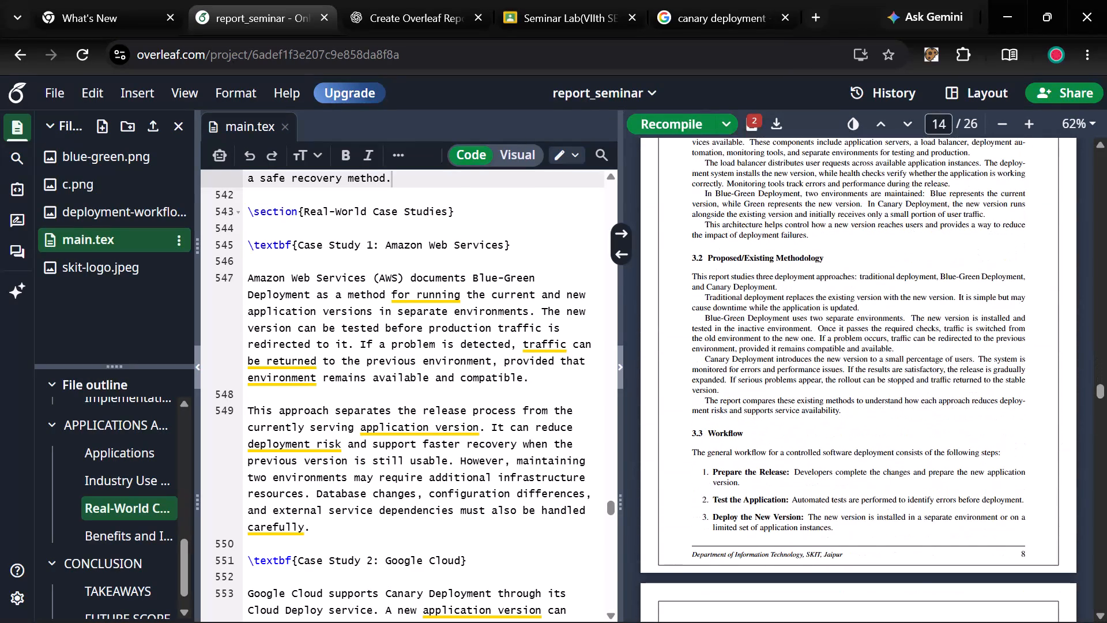
{"action": "scroll", "coordinate": [775, 331], "scroll_direction": "down", "scroll_amount": 4}
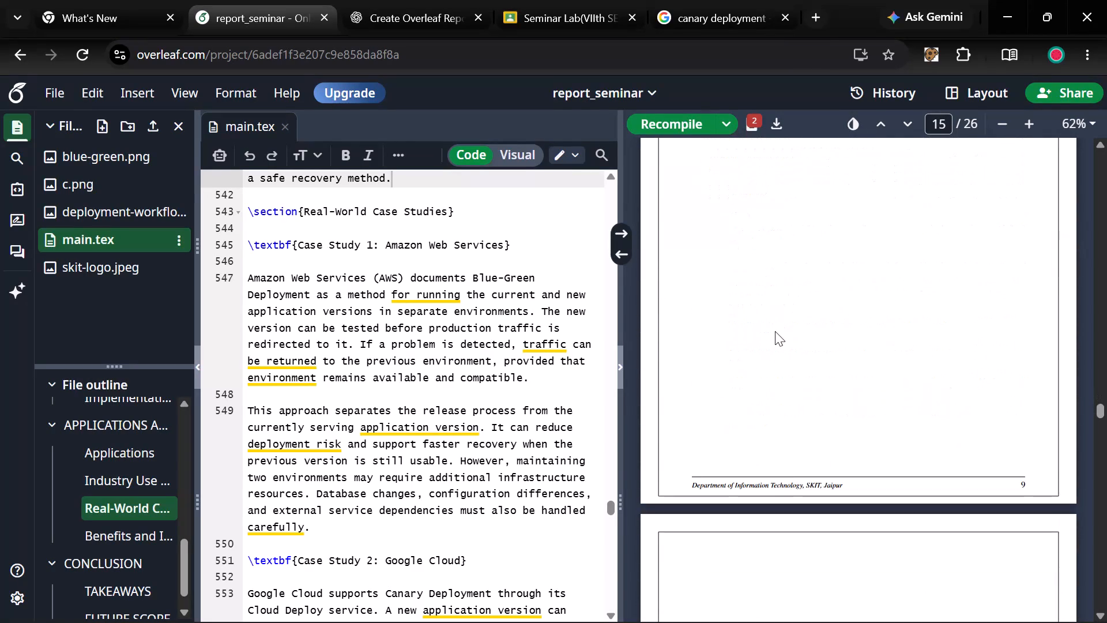
{"action": "scroll", "coordinate": [775, 331], "scroll_direction": "down", "scroll_amount": 2}
{"action": "scroll", "coordinate": [775, 331], "scroll_direction": "up", "scroll_amount": 4}
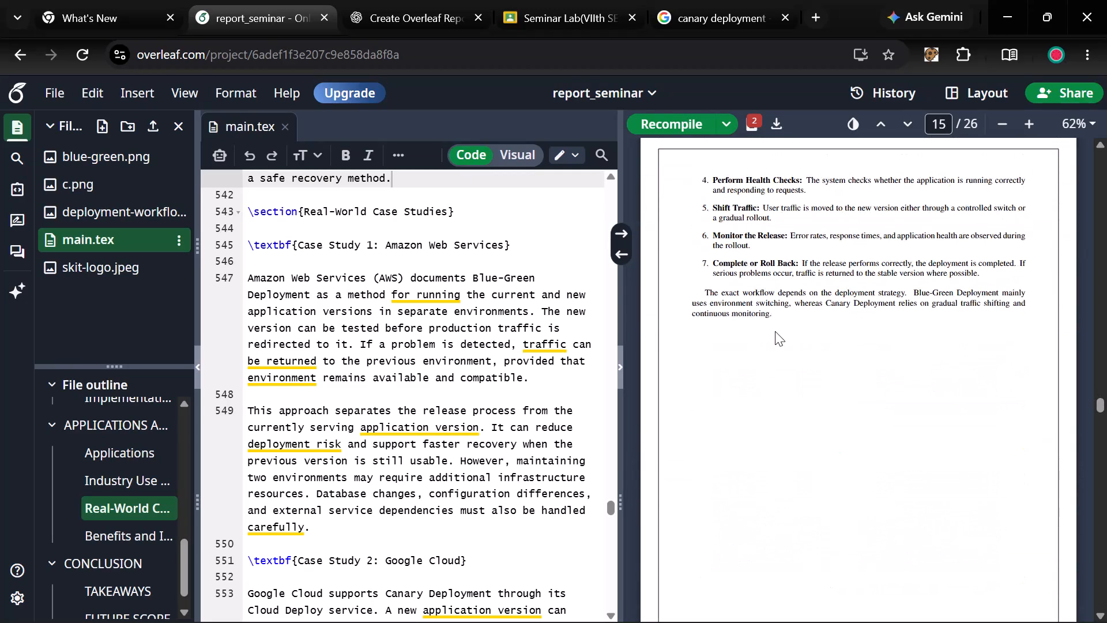
{"action": "scroll", "coordinate": [775, 331], "scroll_direction": "down", "scroll_amount": 5}
{"action": "scroll", "coordinate": [775, 331], "scroll_direction": "up", "scroll_amount": 3}
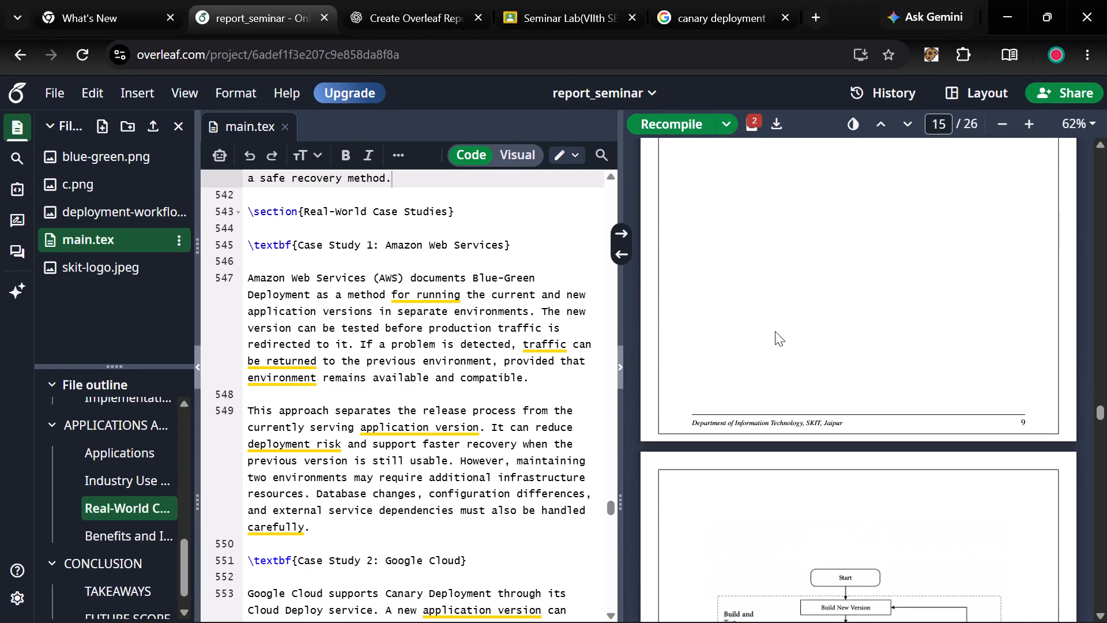
{"action": "scroll", "coordinate": [775, 331], "scroll_direction": "down", "scroll_amount": 5}
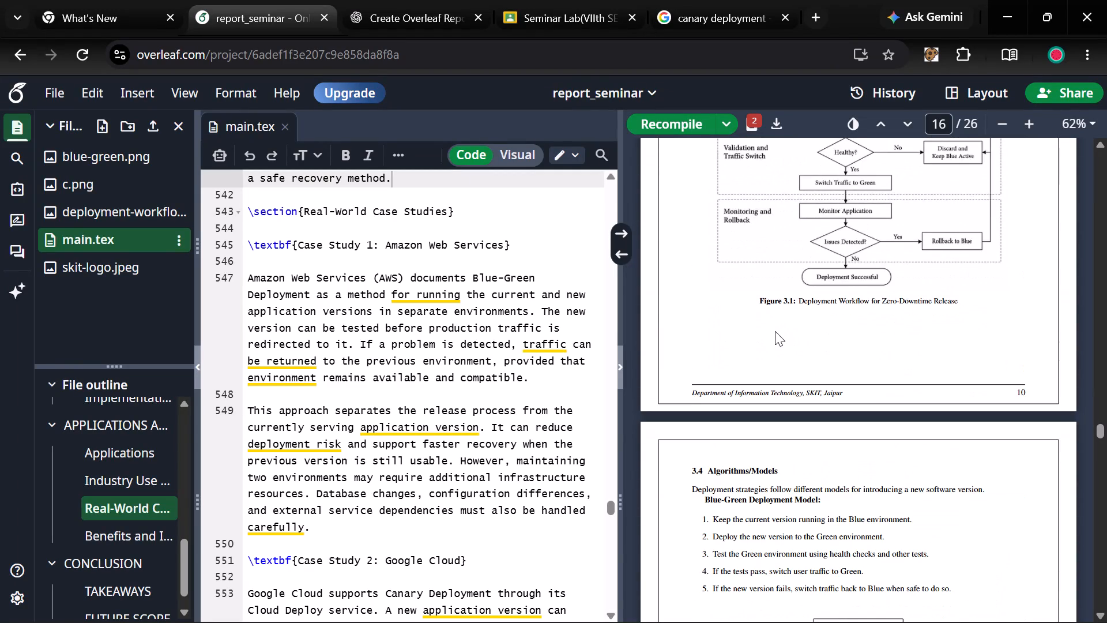
{"action": "scroll", "coordinate": [775, 331], "scroll_direction": "down", "scroll_amount": 4}
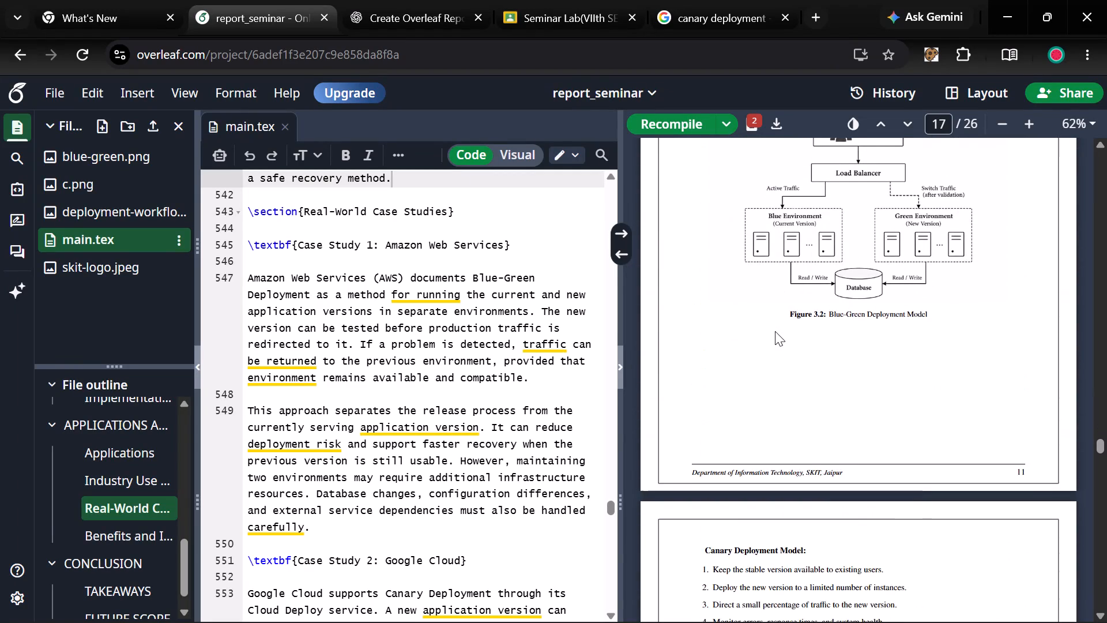
{"action": "scroll", "coordinate": [775, 331], "scroll_direction": "down", "scroll_amount": 7}
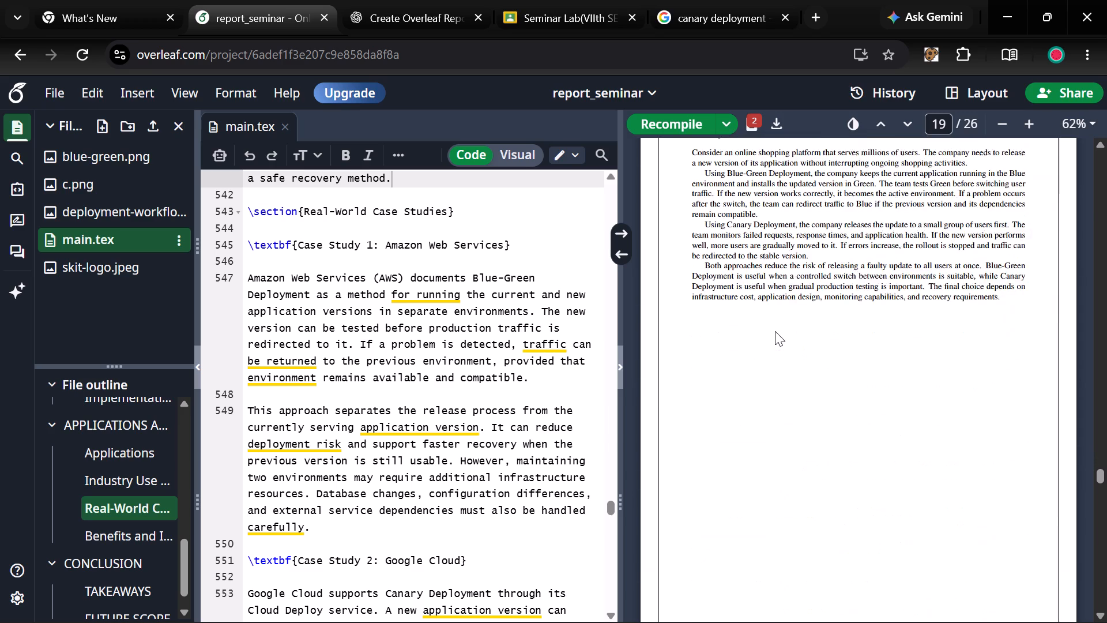
{"action": "scroll", "coordinate": [775, 331], "scroll_direction": "up", "scroll_amount": 1}
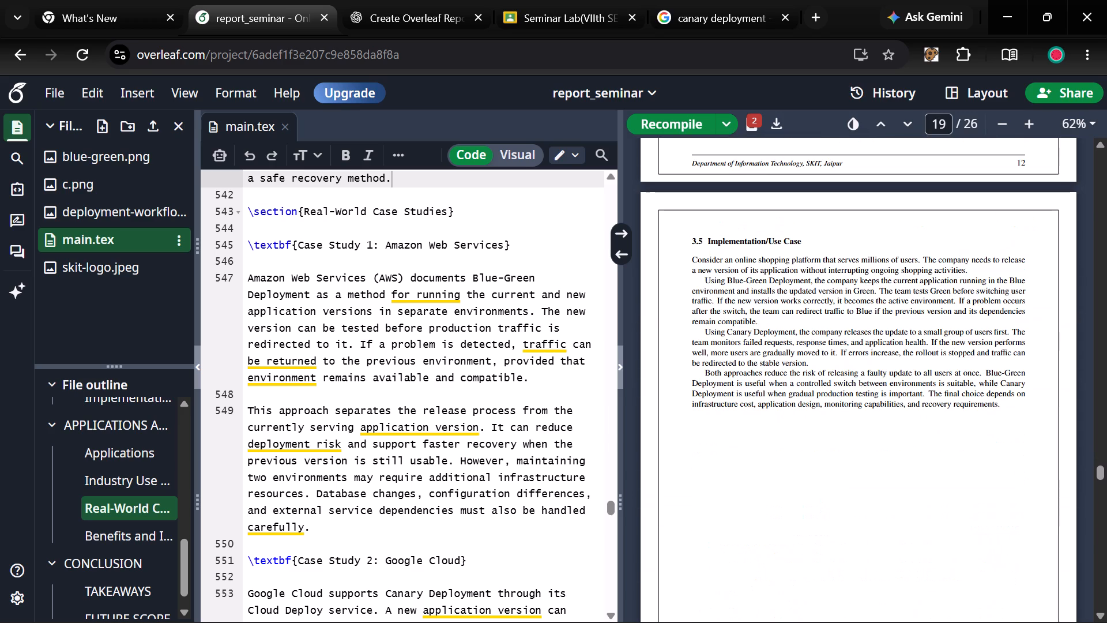
{"action": "scroll", "coordinate": [775, 331], "scroll_direction": "up", "scroll_amount": 12}
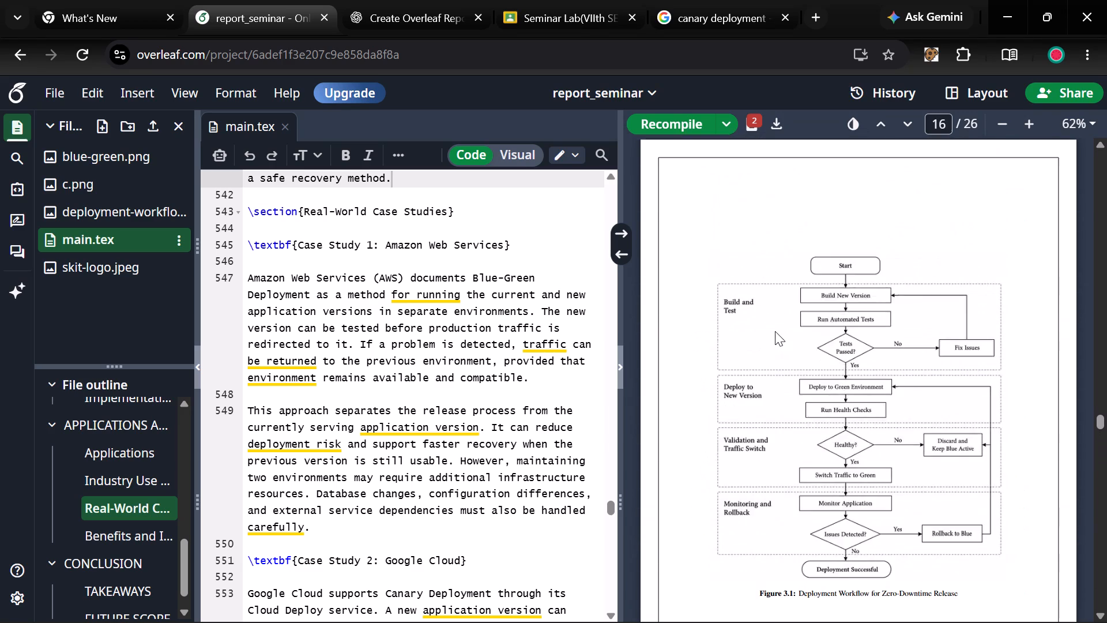
{"action": "scroll", "coordinate": [775, 331], "scroll_direction": "up", "scroll_amount": 8}
{"action": "scroll", "coordinate": [775, 331], "scroll_direction": "down", "scroll_amount": 1}
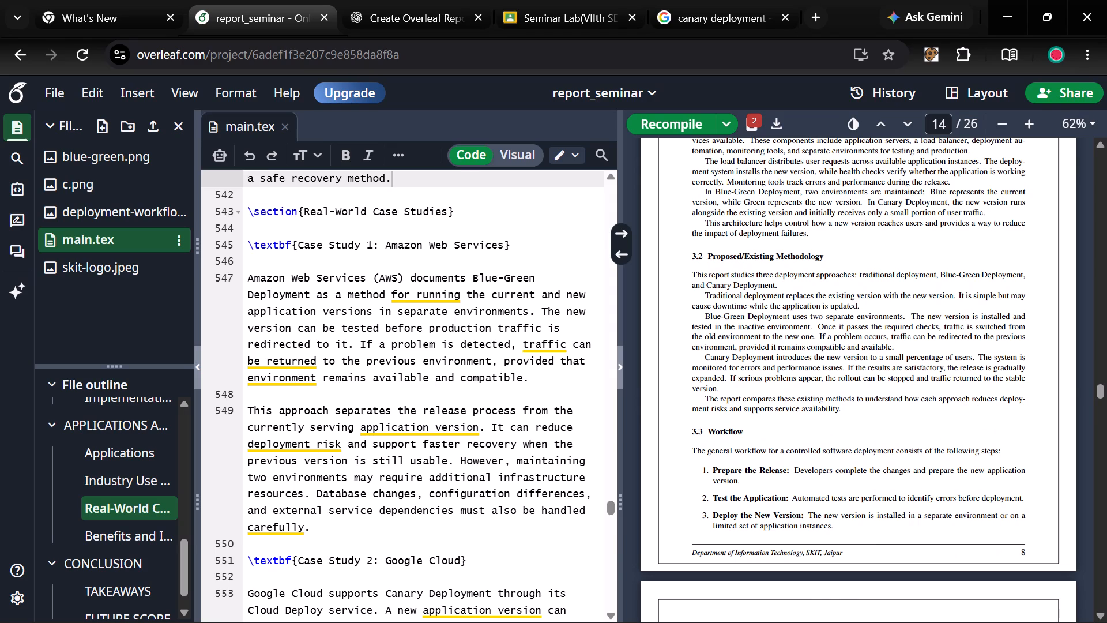
{"action": "left_click_drag", "start_coordinate": [693, 275], "coordinate": [852, 410]}
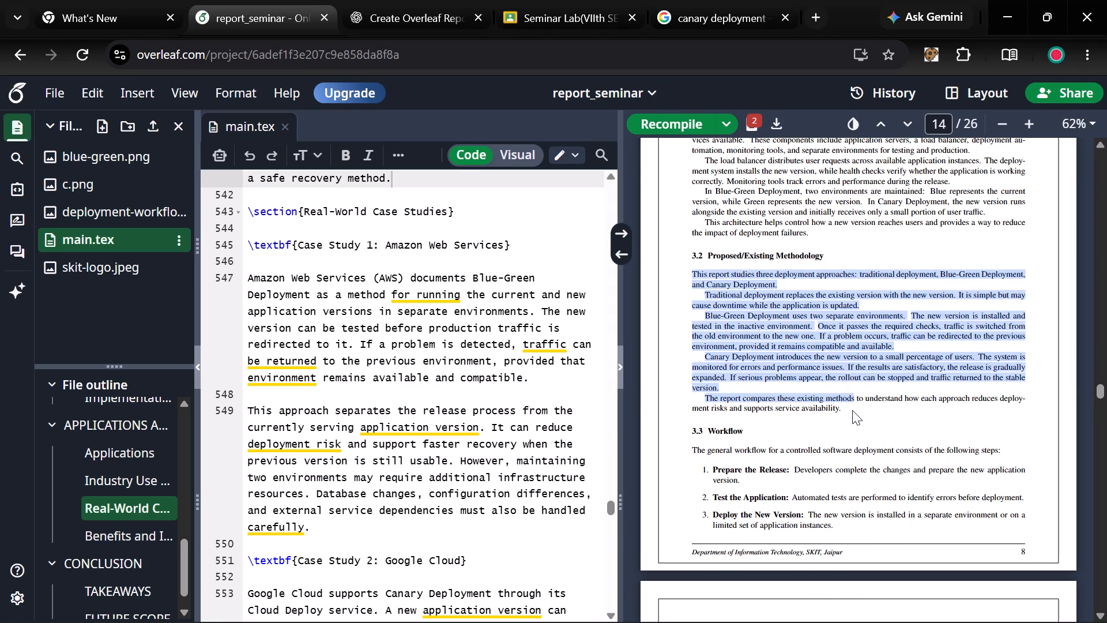
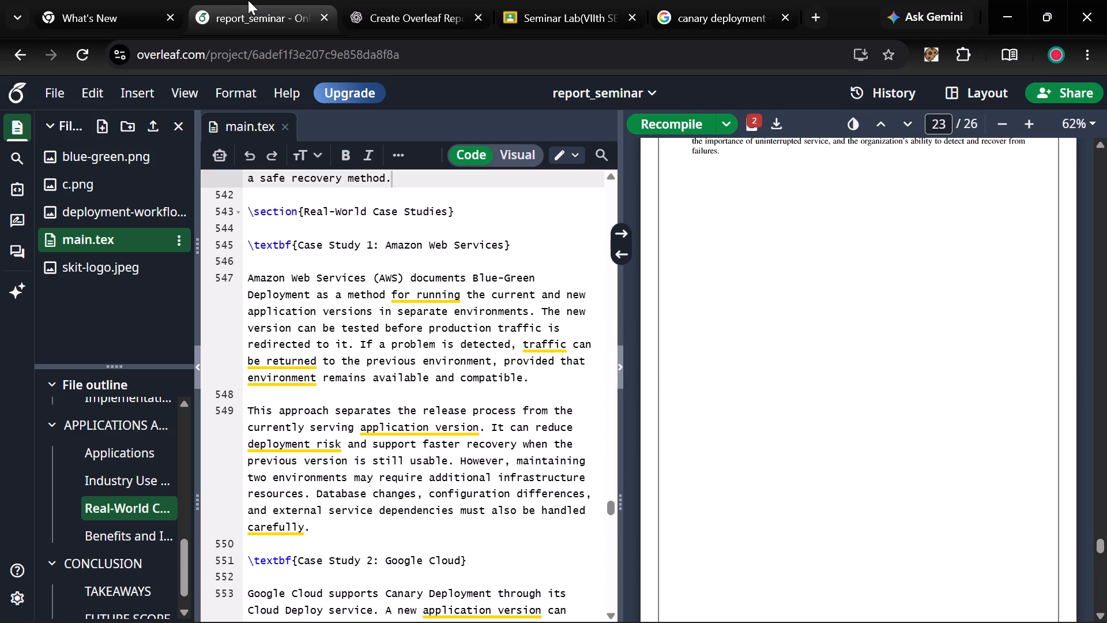
{"action": "scroll", "coordinate": [697, 306], "scroll_direction": "up", "scroll_amount": 20}
{"action": "scroll", "coordinate": [697, 306], "scroll_direction": "up", "scroll_amount": 11}
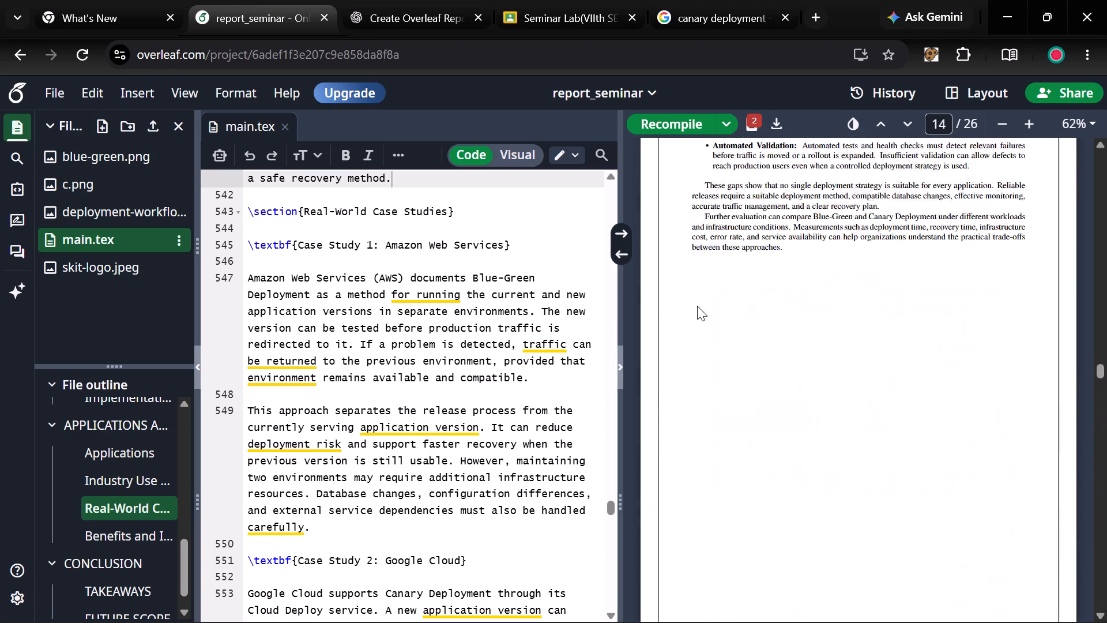
{"action": "scroll", "coordinate": [697, 306], "scroll_direction": "up", "scroll_amount": 12}
{"action": "scroll", "coordinate": [697, 290], "scroll_direction": "down", "scroll_amount": 6}
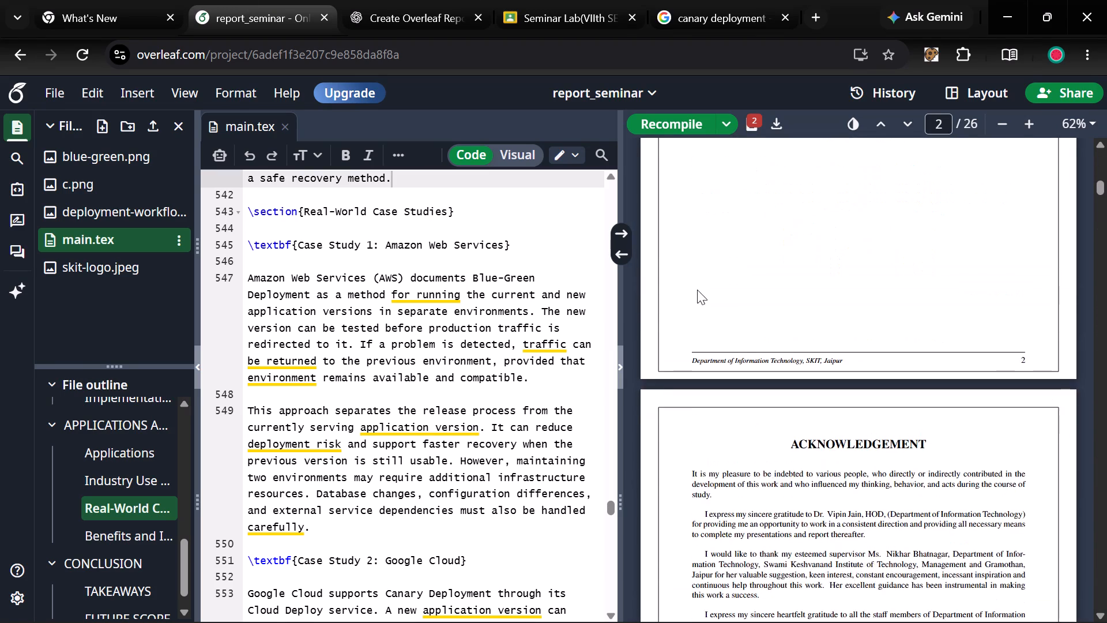
{"action": "scroll", "coordinate": [697, 290], "scroll_direction": "down", "scroll_amount": 7}
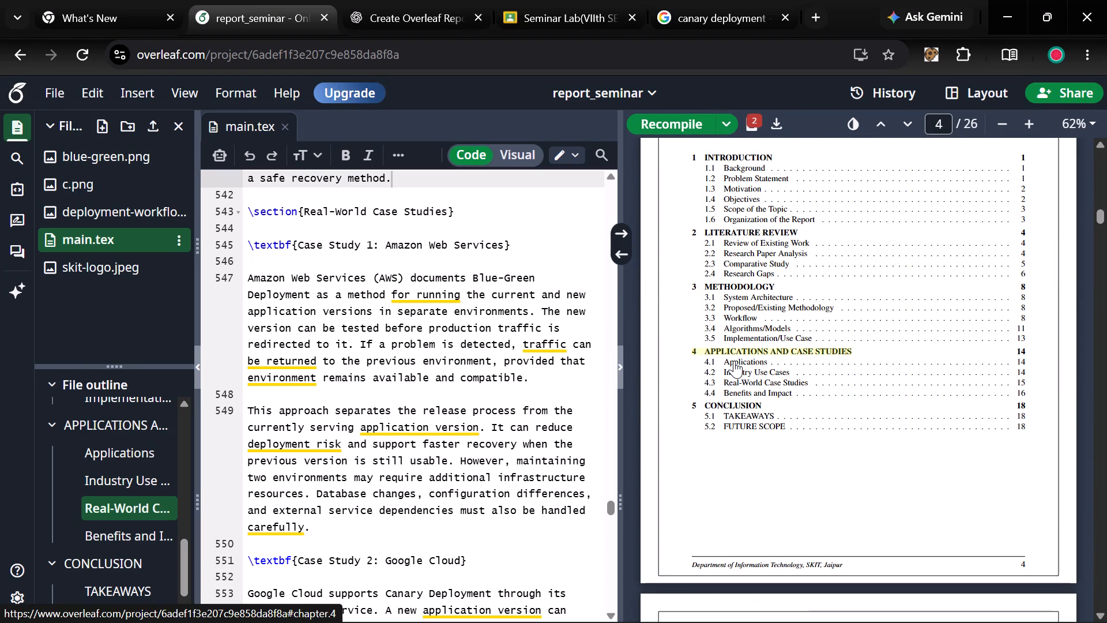